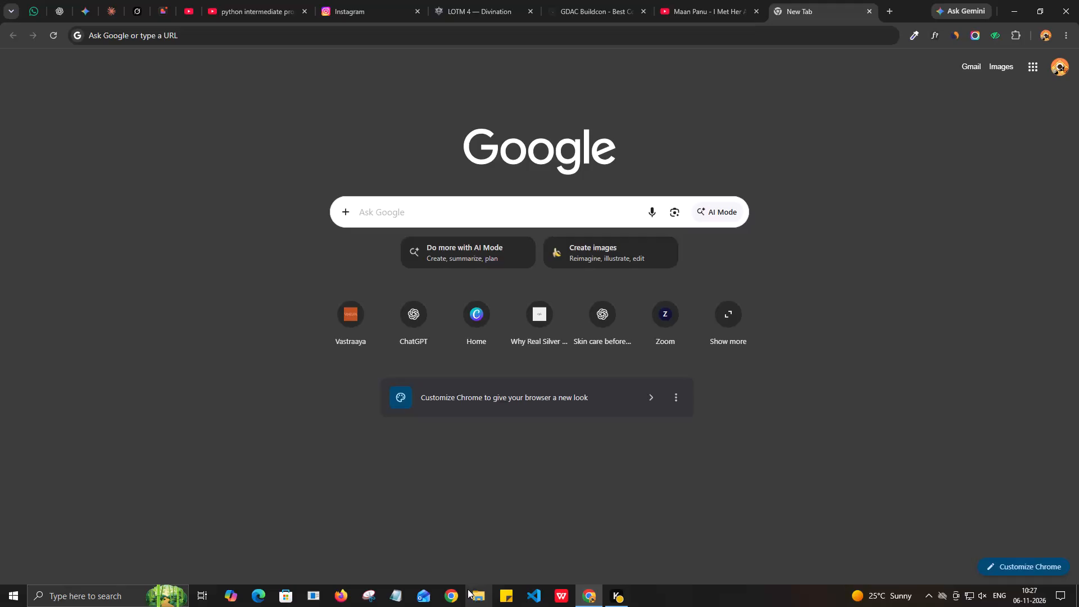
Open a new Chrome window with the Sparsh profile.
left_click(455, 594)
scroll(511, 318, "down", 3)
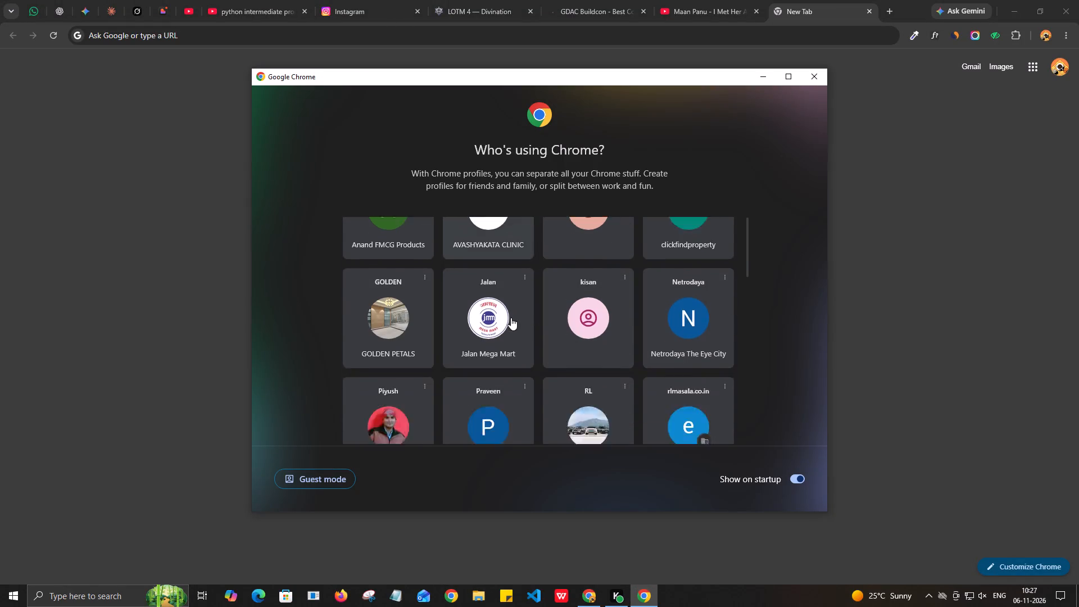
scroll(506, 347, "down", 3)
left_click(583, 278)
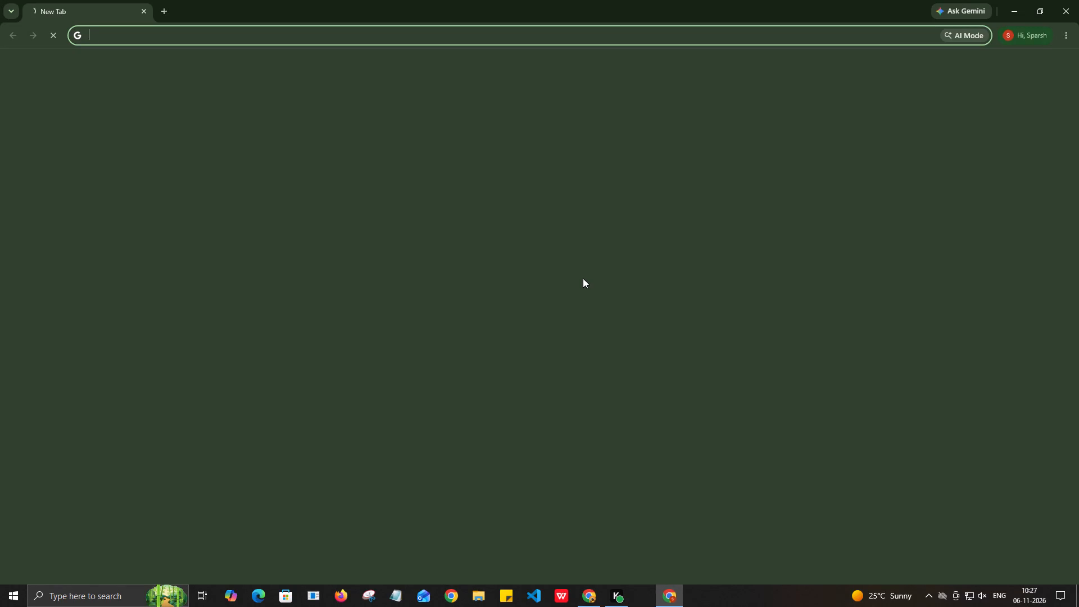
Restore the profile's previously closed tabs, including Ads Manager, and close the leftover browser window.
key("ctrl+shift+t")
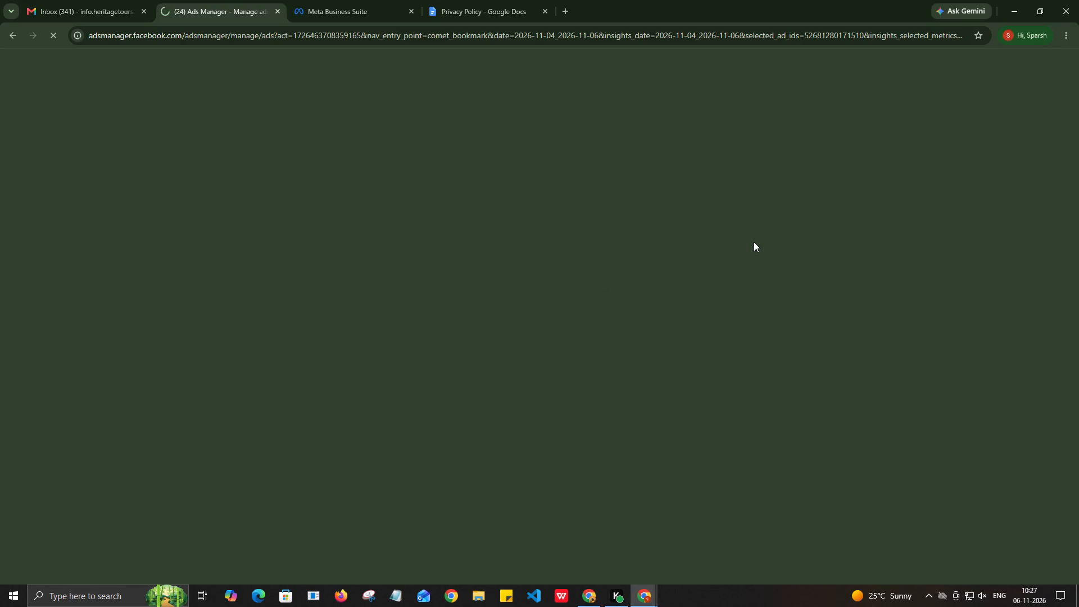
key("alt+Tab")
left_click(1061, 8)
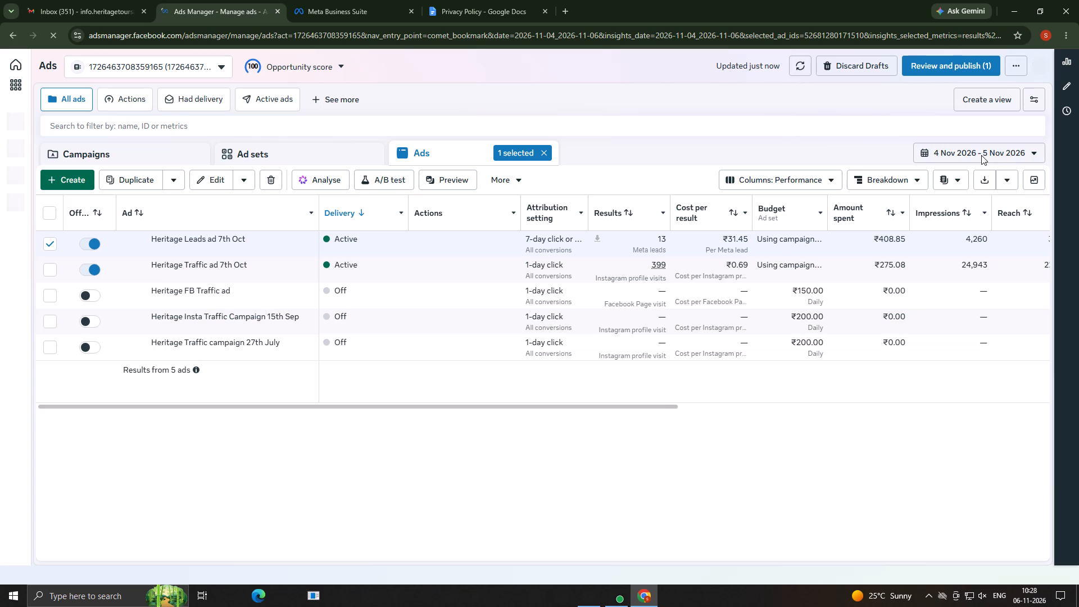
Set the Ads Manager reporting date range to 5–6 November 2026 and apply it.
left_click(980, 154)
left_click(895, 218)
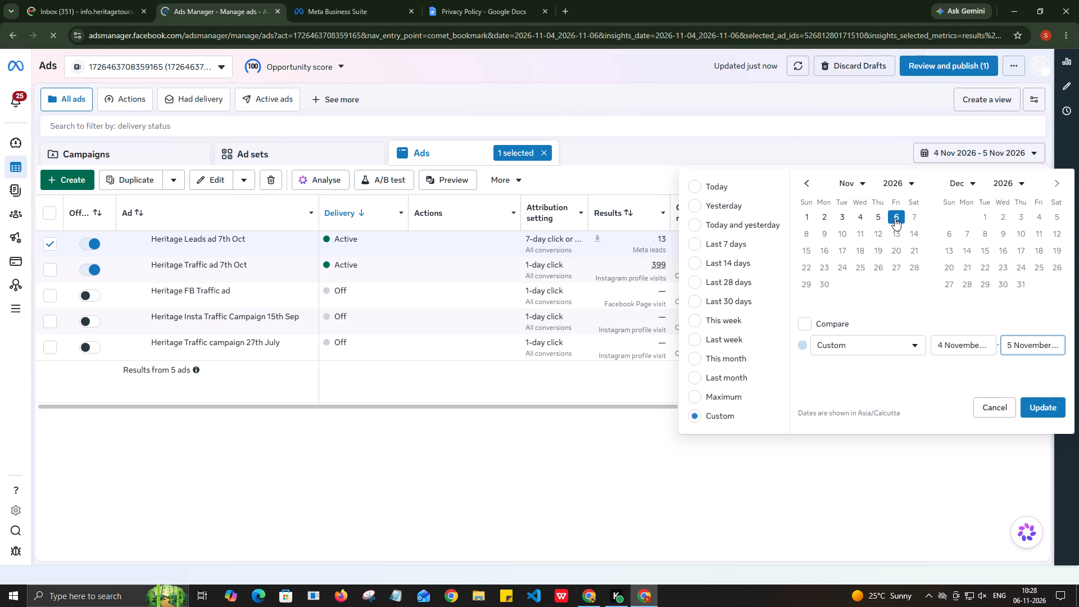
left_click(876, 218)
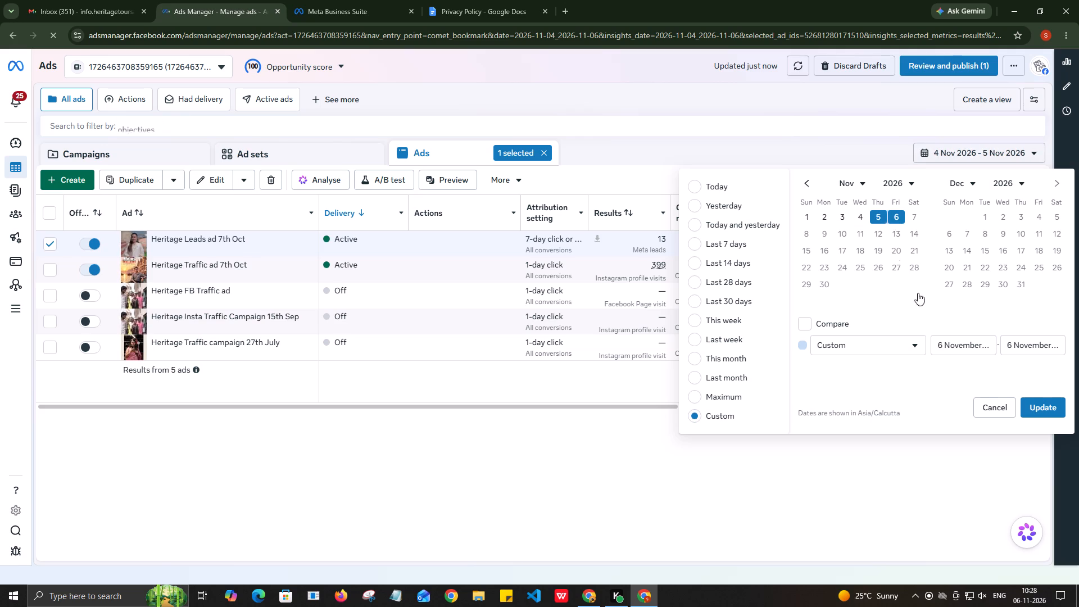
left_click(1046, 406)
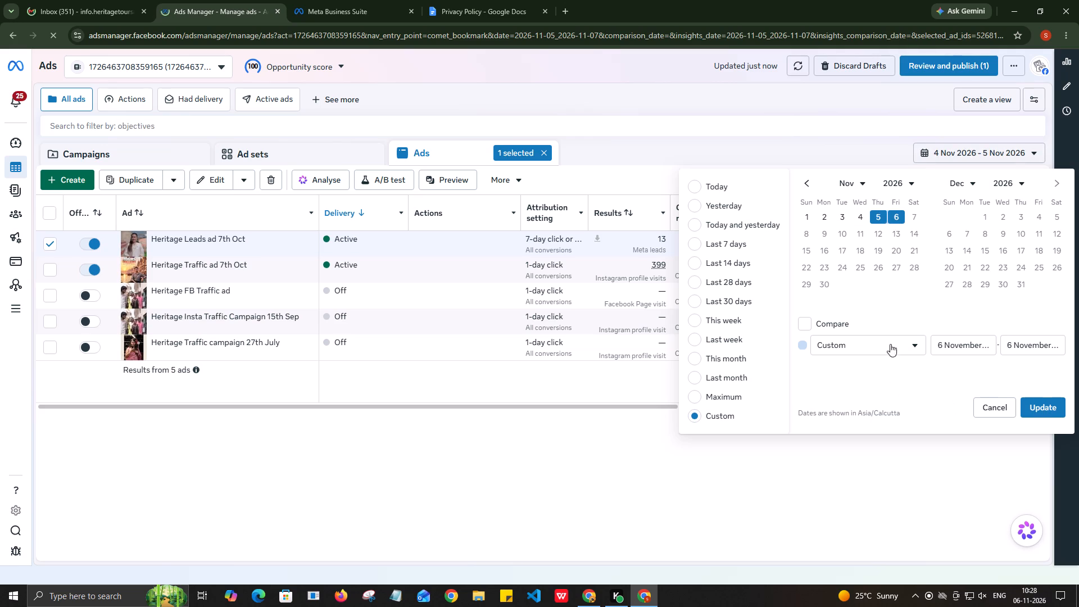
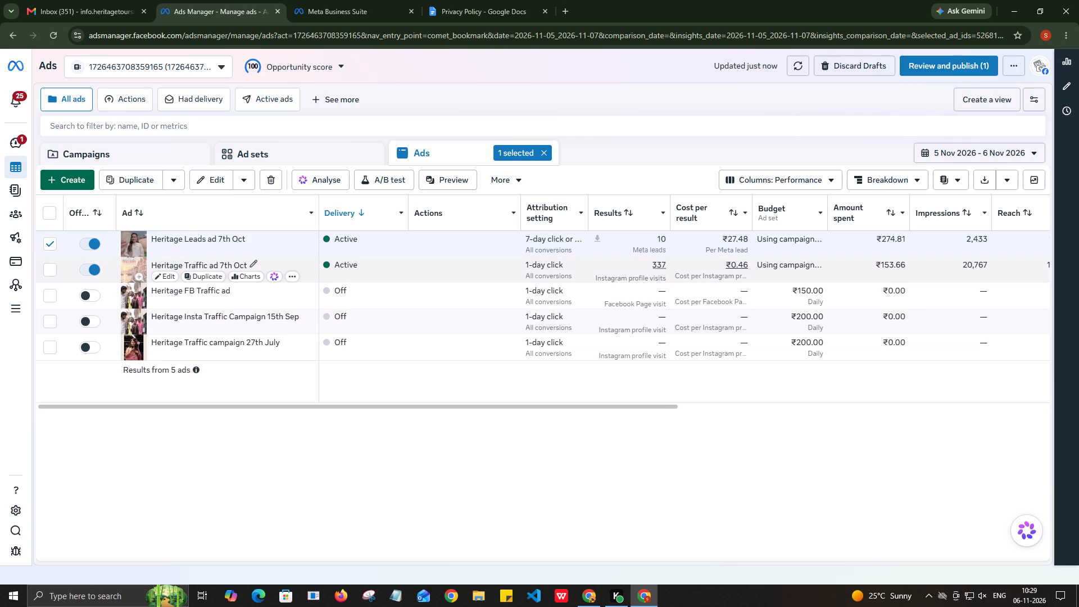
Download the leads of the Heritage Leads ad 7th Oct for 5–6 November 2026 and dismiss the notification.
left_click(597, 238)
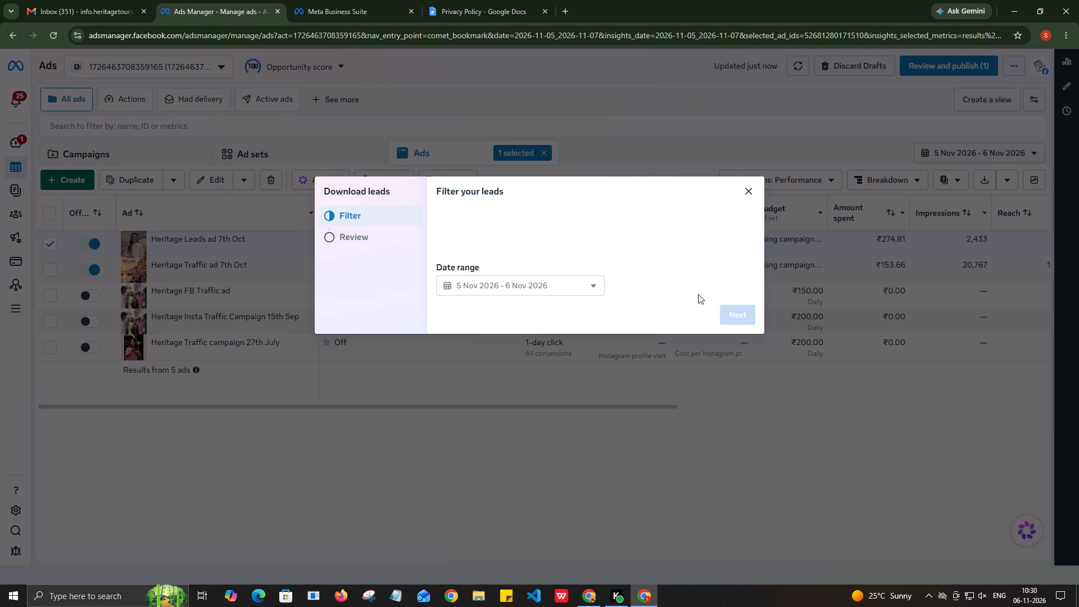
left_click(746, 345)
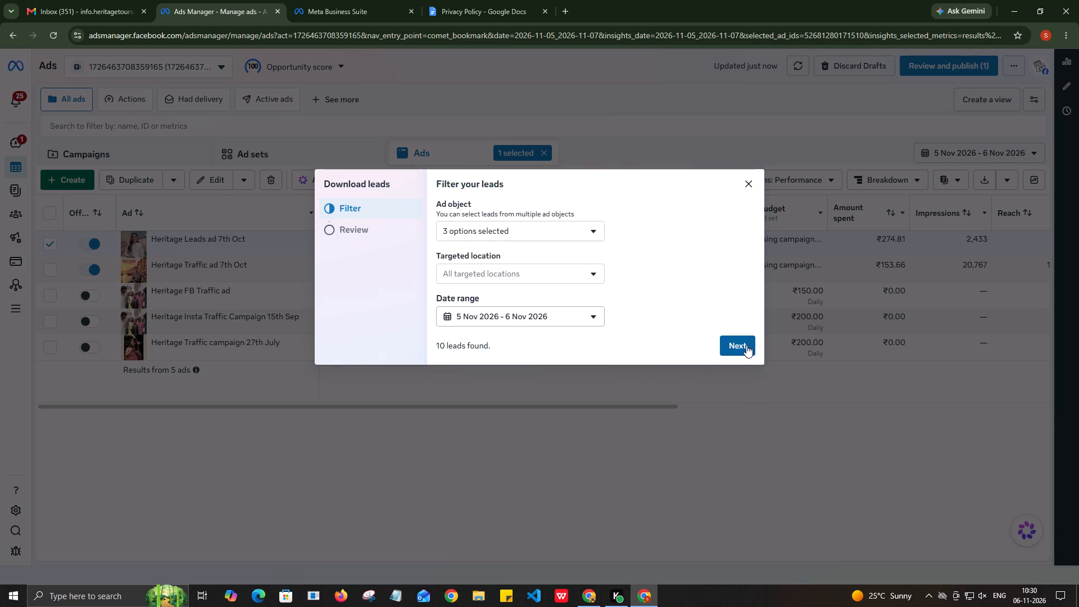
left_click(724, 374)
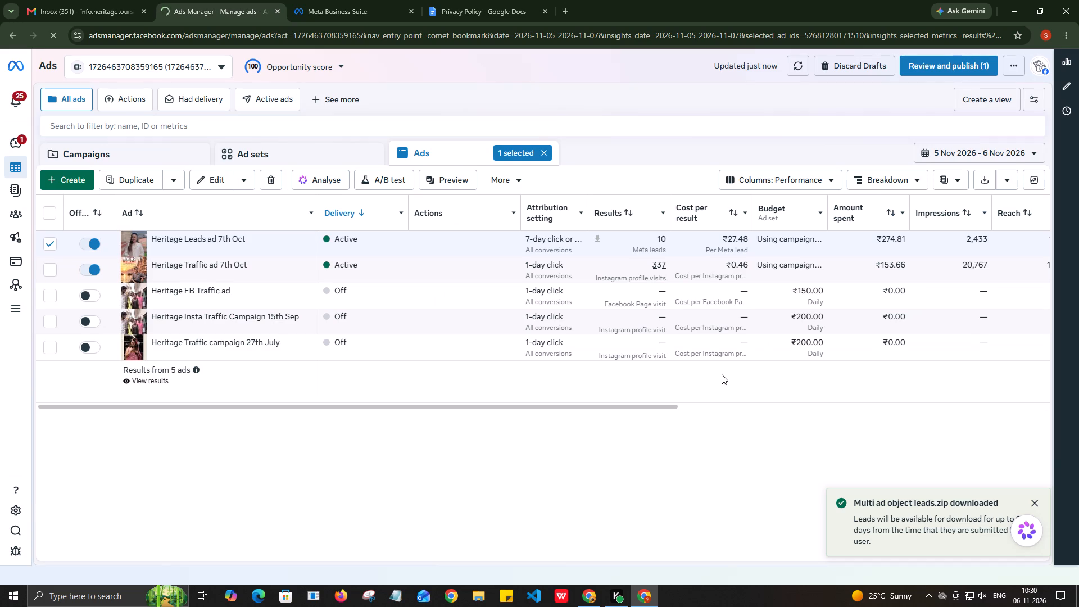
left_click(1041, 502)
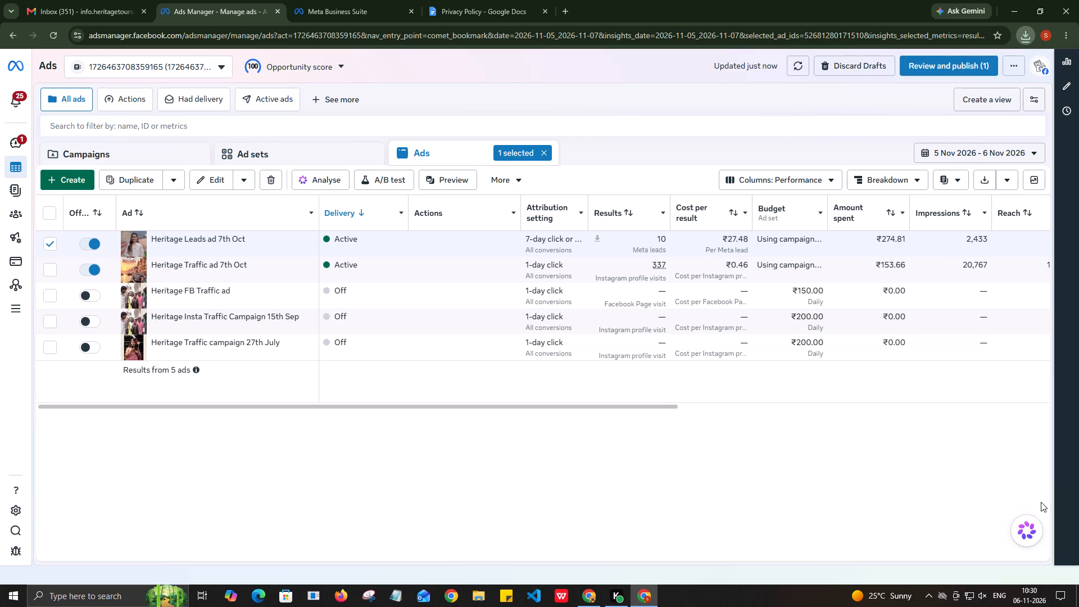
In File Explorer's Downloads, open the leads file inside today's Multi_ad_objects_leads archive, in the Heritage Leads ad 7th Oct folder.
left_click(484, 597)
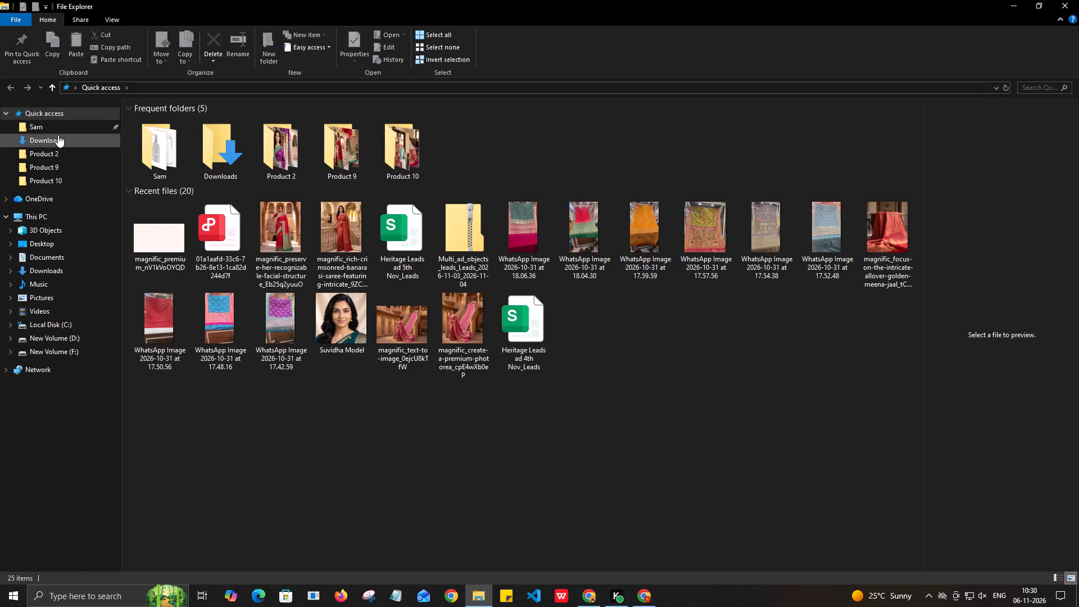
left_click(61, 141)
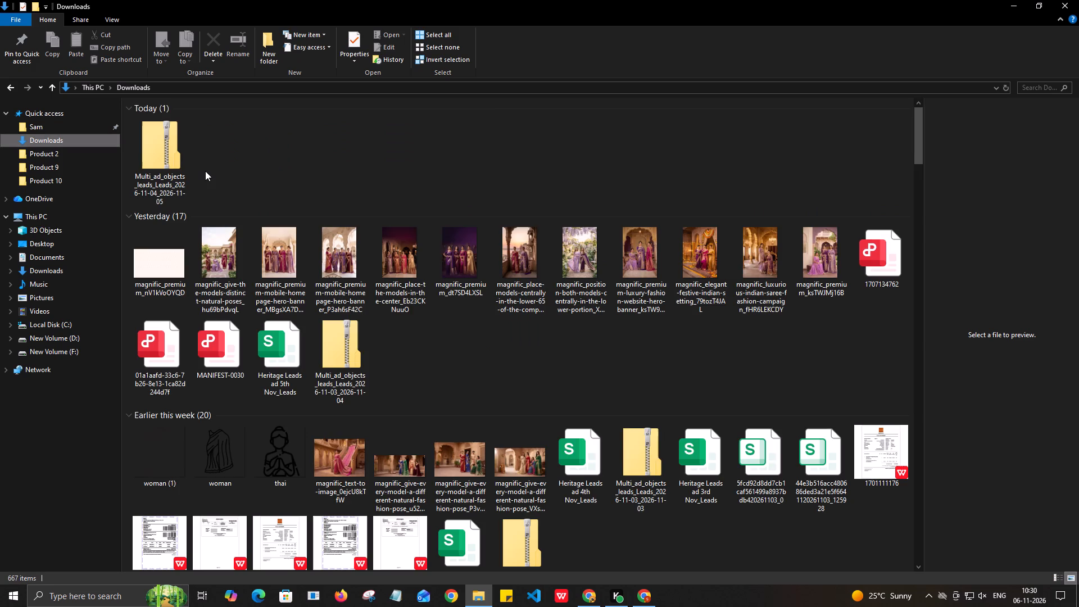
double_click(174, 161)
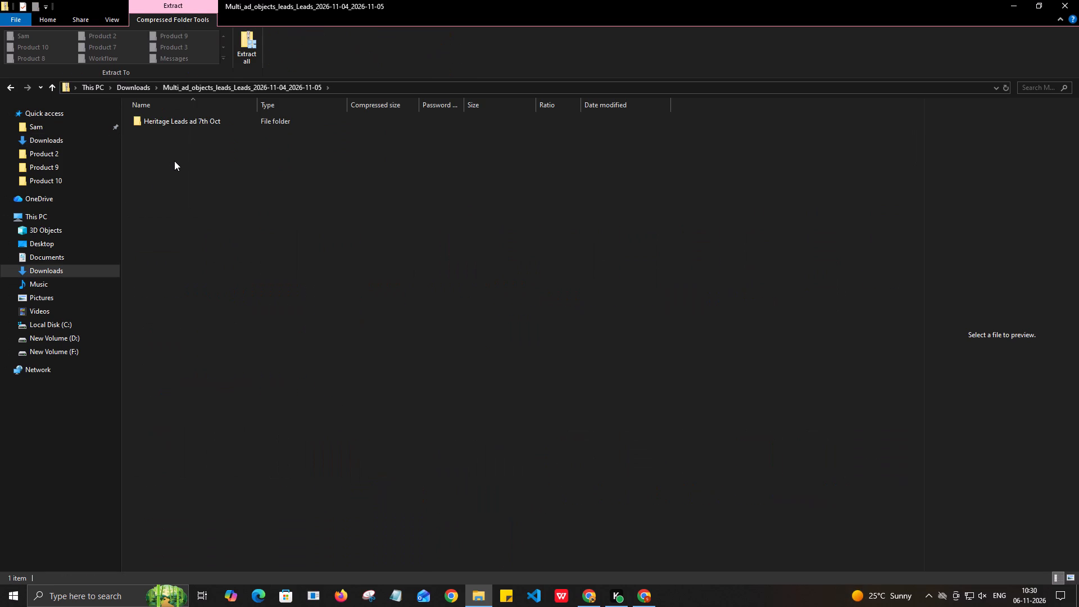
double_click(231, 118)
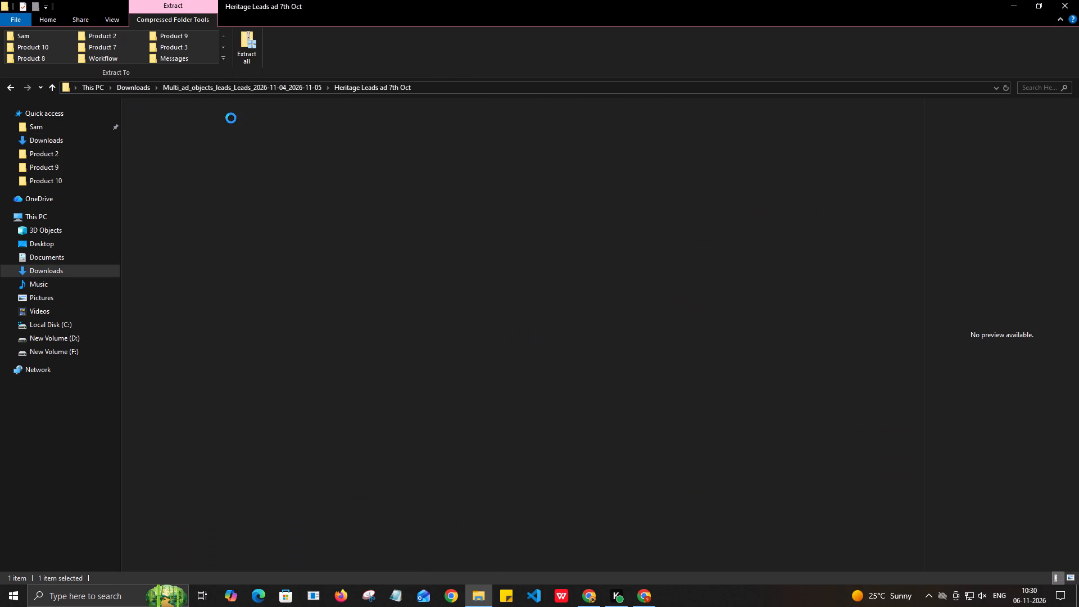
double_click(229, 119)
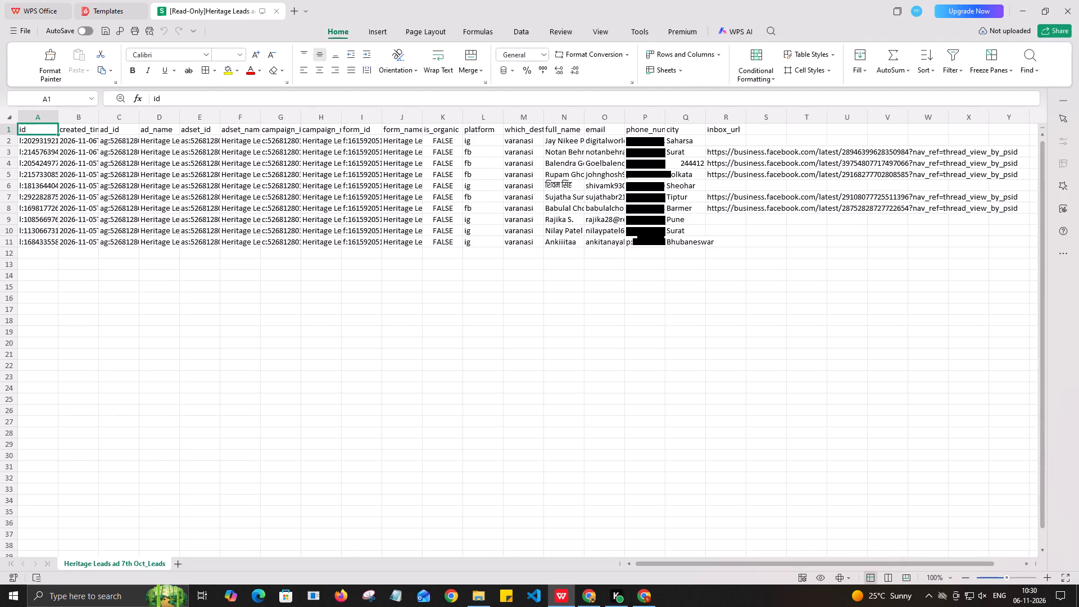
Delete the inbox_url column from the leads sheet.
left_click(724, 117)
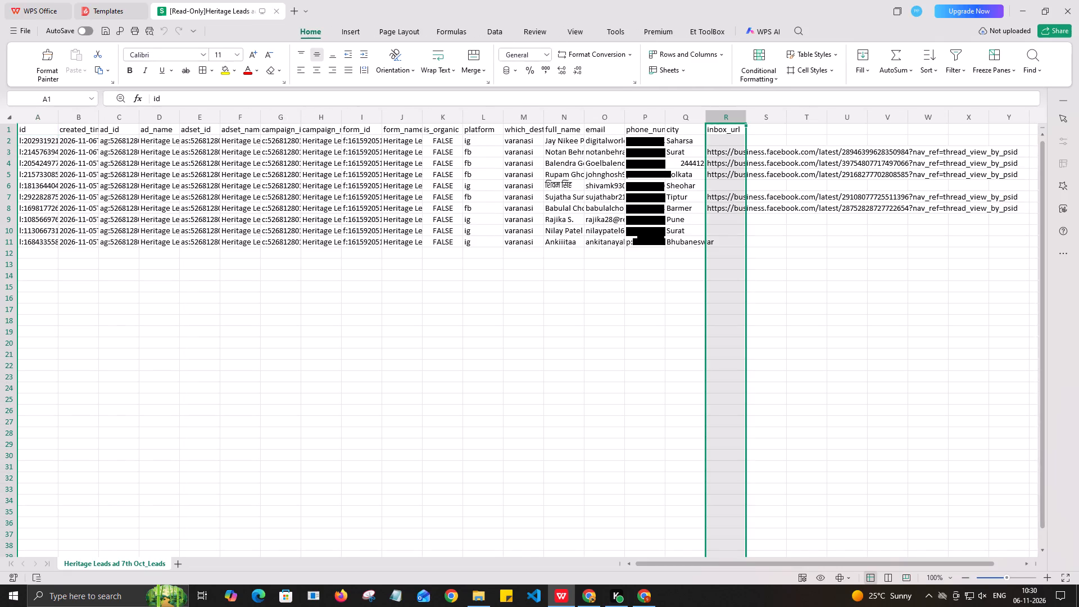
right_click(724, 116)
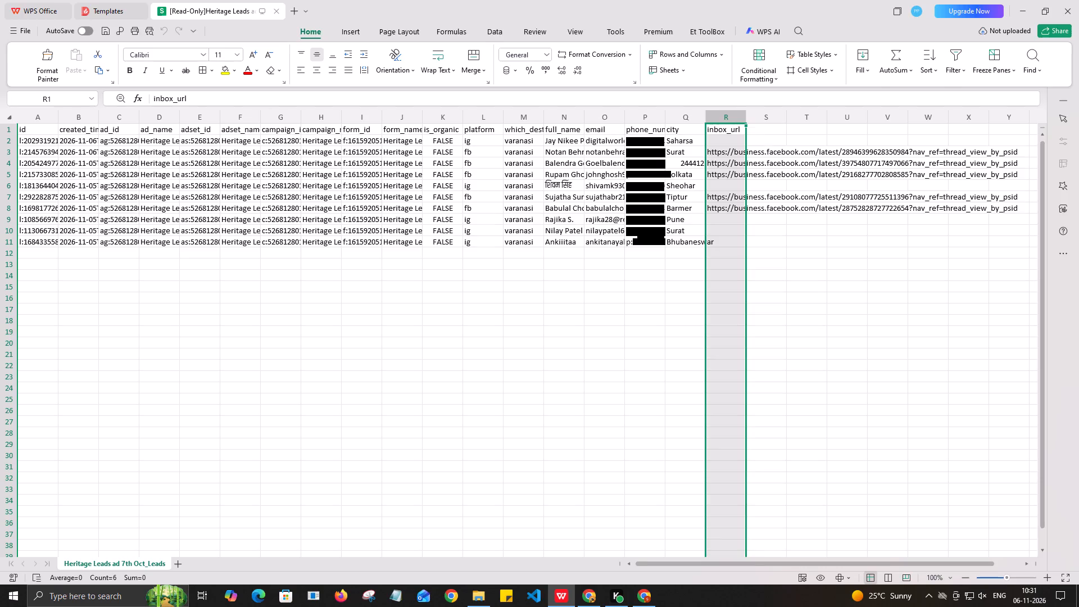
left_click(769, 150)
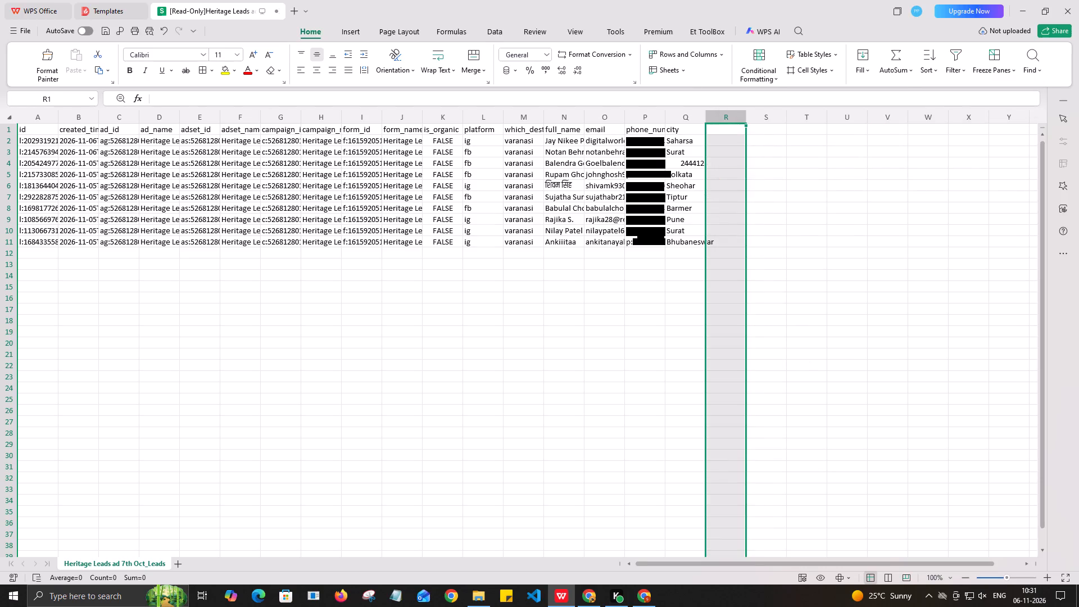
left_click(454, 328)
Replace the id header with Sr.no and enter serial numbers 1 and 2 for the first two leads.
left_click(42, 134)
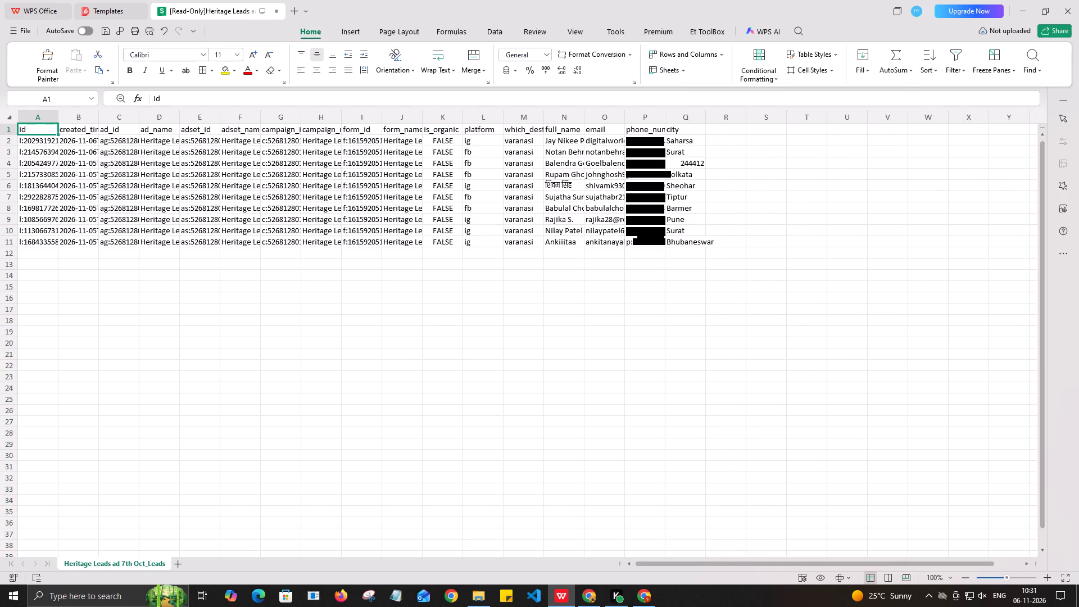
type("Sr.no")
key("Return")
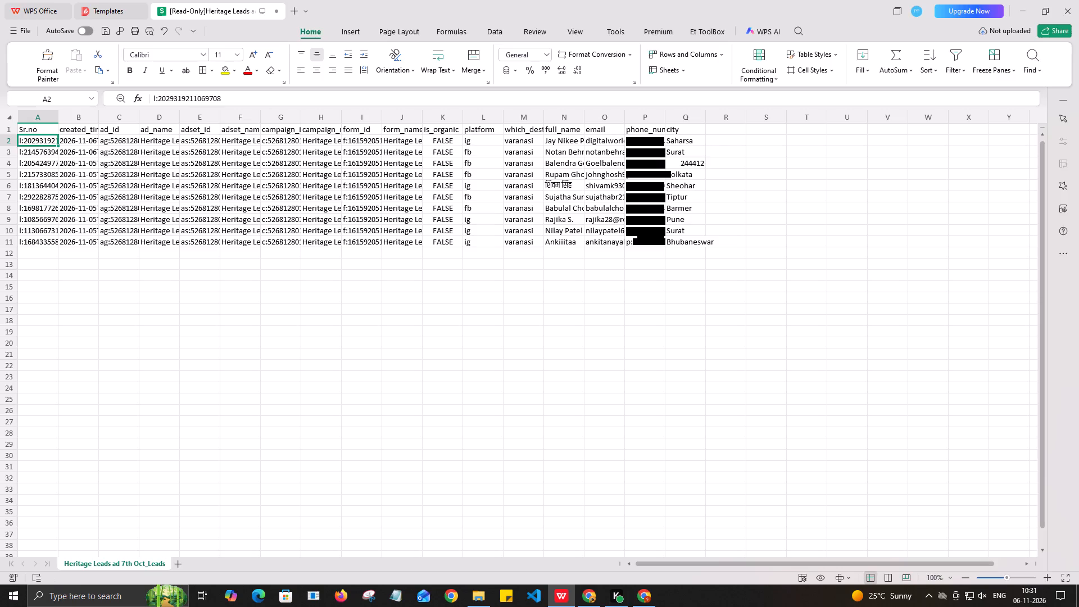
key("1")
key("Return")
key("2")
key("Return")
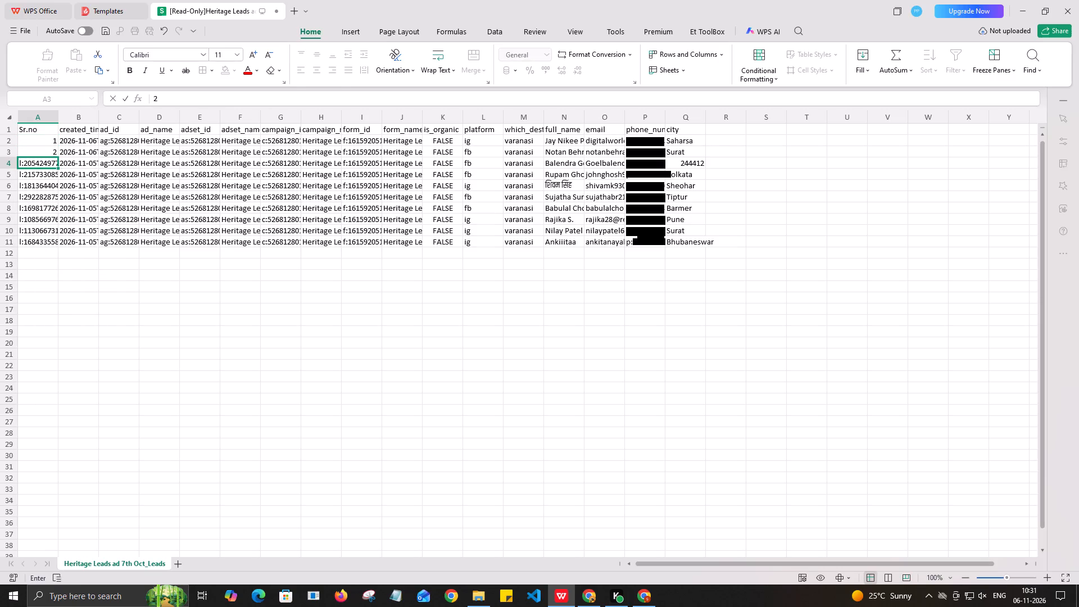
Widen the created_time column so the full timestamps fit.
left_click_drag(99, 117, 162, 117)
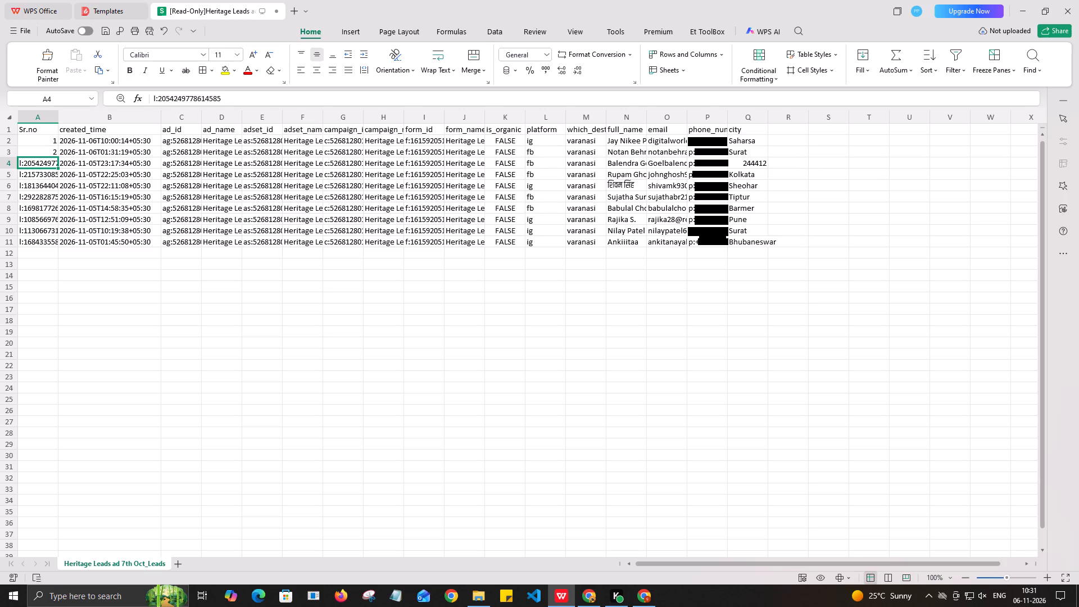
Delete the last two lead rows, rows 10 and 11.
left_click_drag(10, 243, 11, 235)
right_click(11, 235)
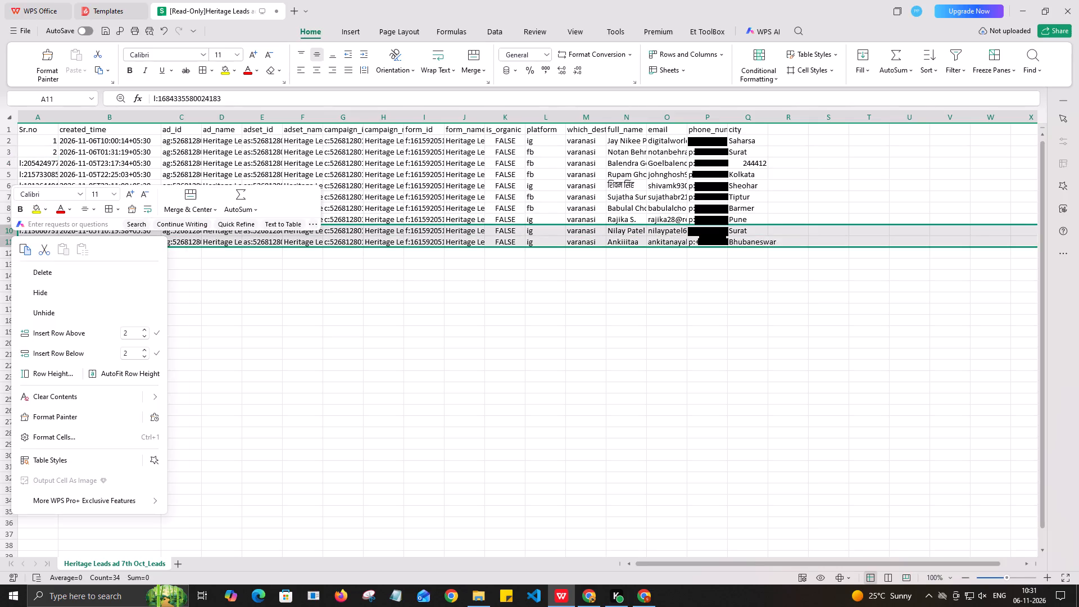
left_click(29, 272)
left_click(230, 288)
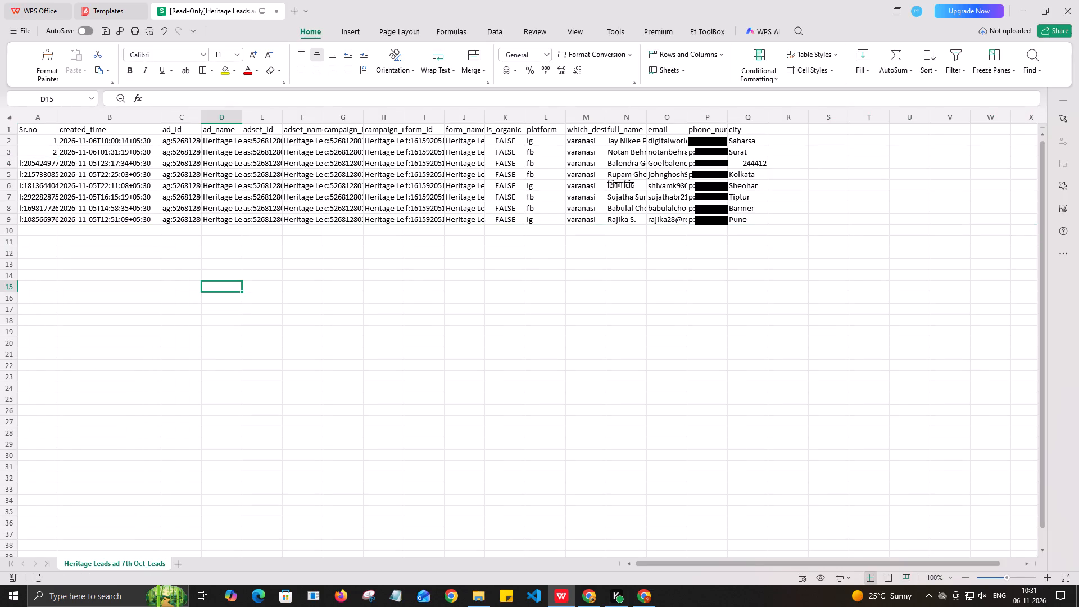
Delete the columns from ad_id through is_organic.
left_click_drag(183, 119, 519, 125)
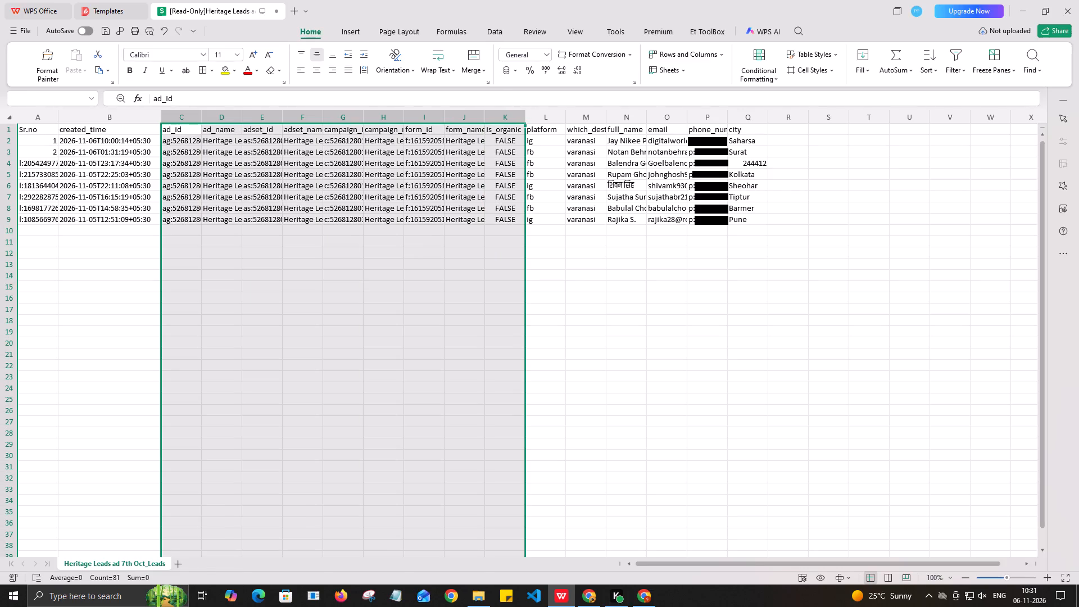
right_click(497, 119)
left_click(533, 156)
left_click(672, 217)
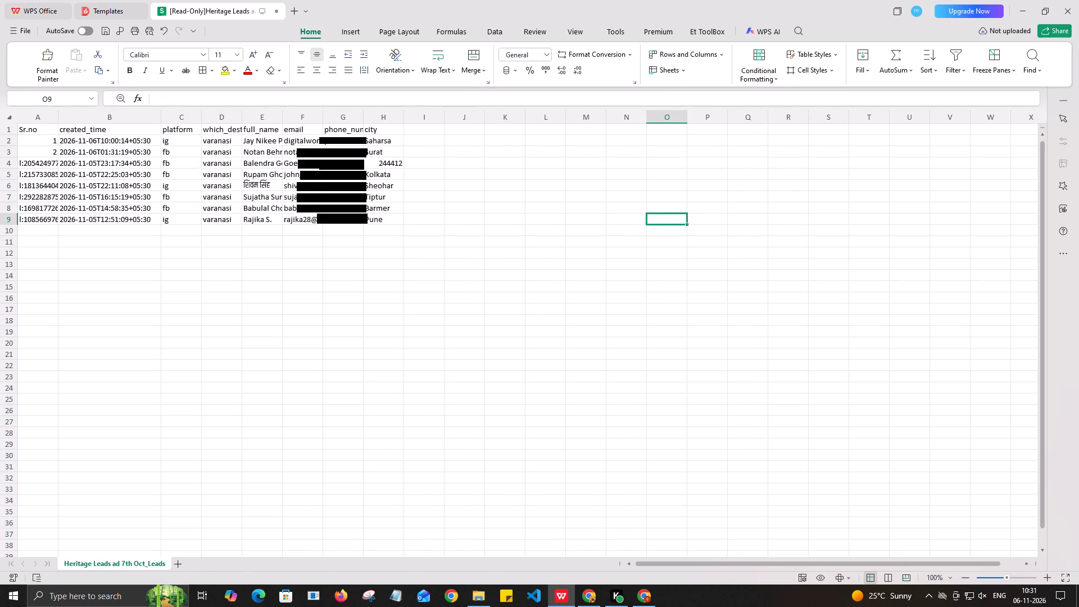
Centre-align the contents of the whole sheet horizontally.
left_click(4, 116)
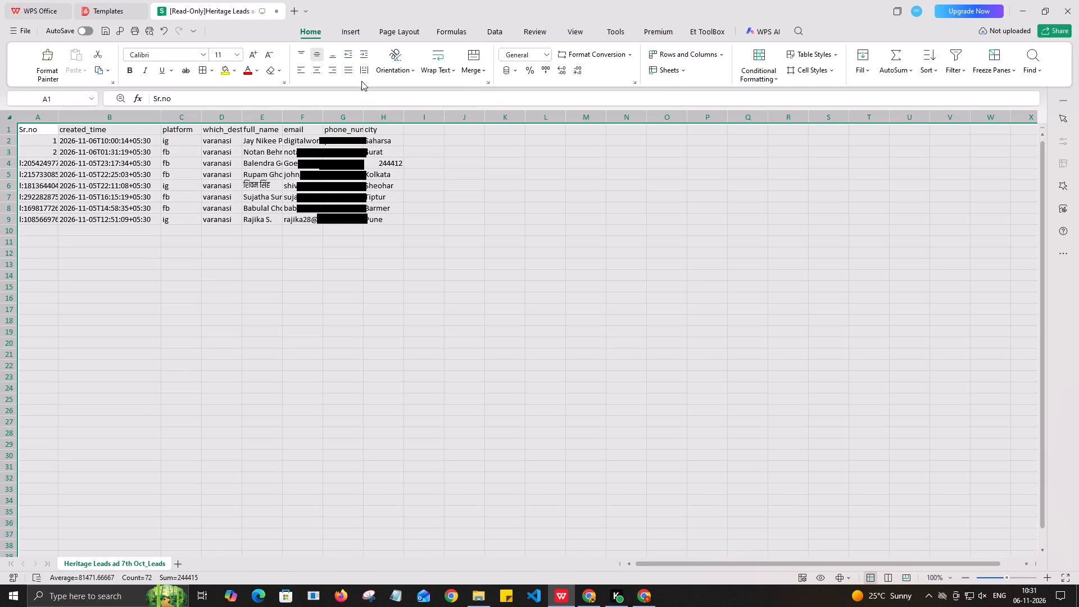
left_click(321, 70)
left_click(467, 170)
Fill the header row from Sr.no to city with yellow.
left_click_drag(390, 131, 80, 128)
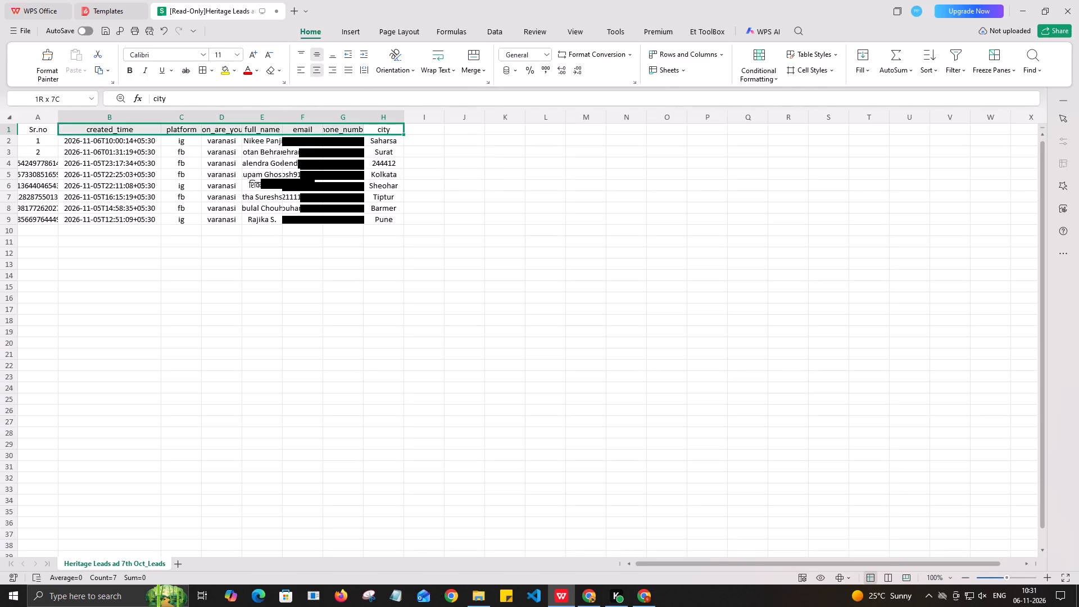
left_click_drag(80, 128, 13, 128)
left_click(224, 73)
left_click(288, 199)
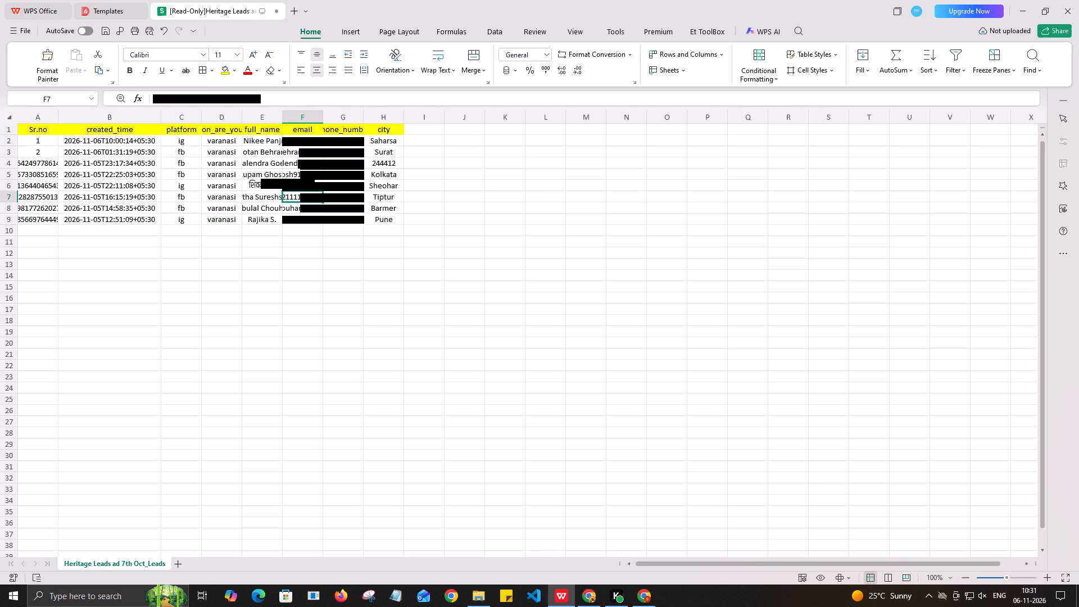
Extend the serial number series in the Sr.no column down to 8 in row 9.
left_click_drag(44, 141, 46, 150)
left_click_drag(59, 157, 62, 167)
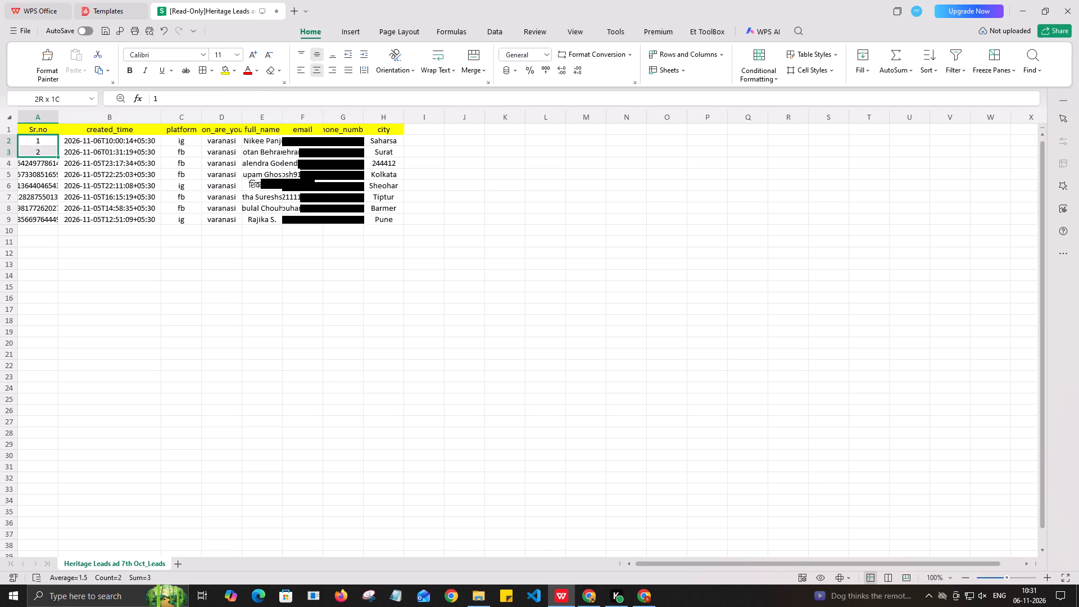
left_click_drag(62, 167, 63, 223)
left_click(366, 266)
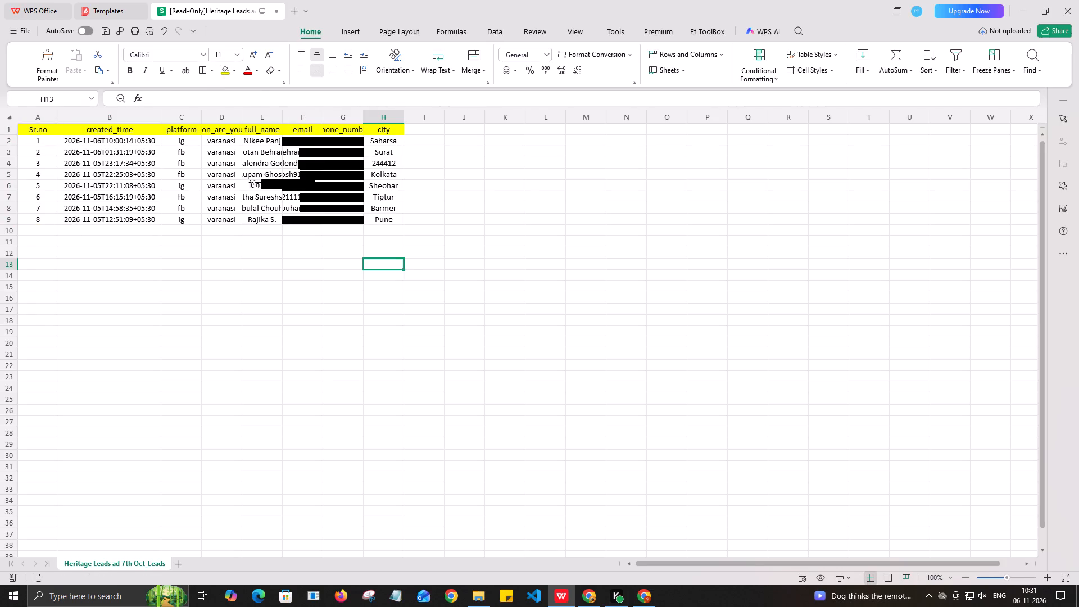
Apply borders to all cells of the leads table, A1 to H9.
left_click_drag(379, 221, 0, 108)
left_click(203, 71)
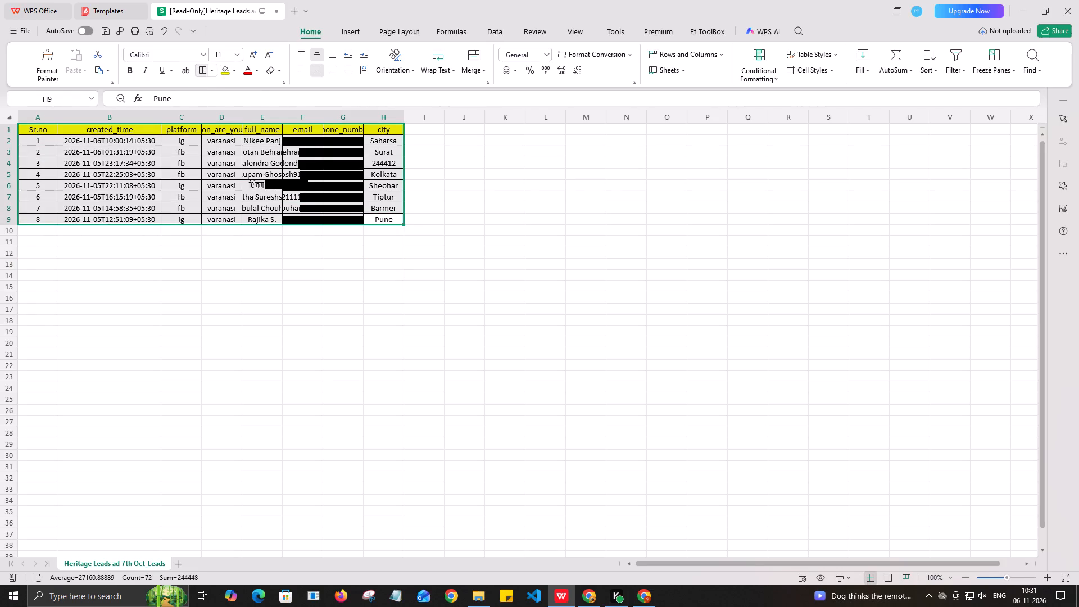
left_click(212, 245)
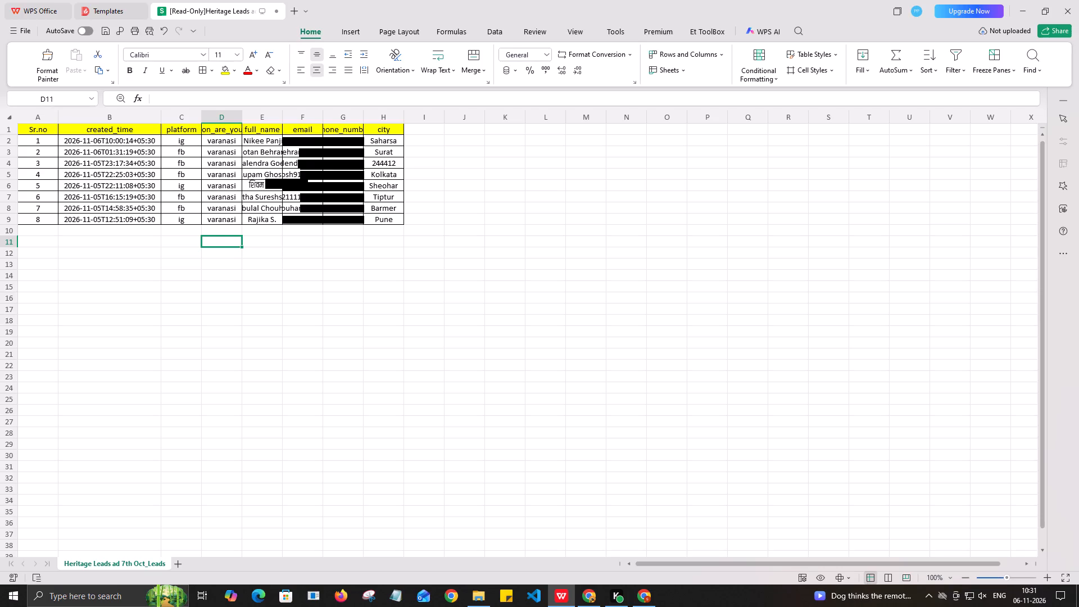
Save a copy in Downloads as the Excel workbook "Heritage Leads ad 6th Nov_Leads.xlsx".
left_click(23, 30)
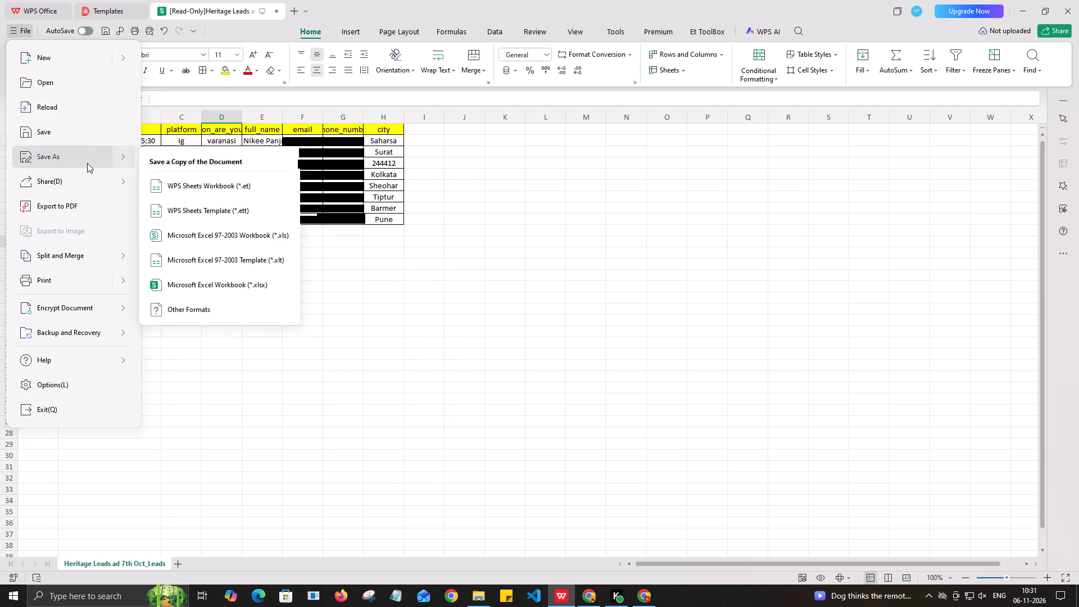
left_click(244, 283)
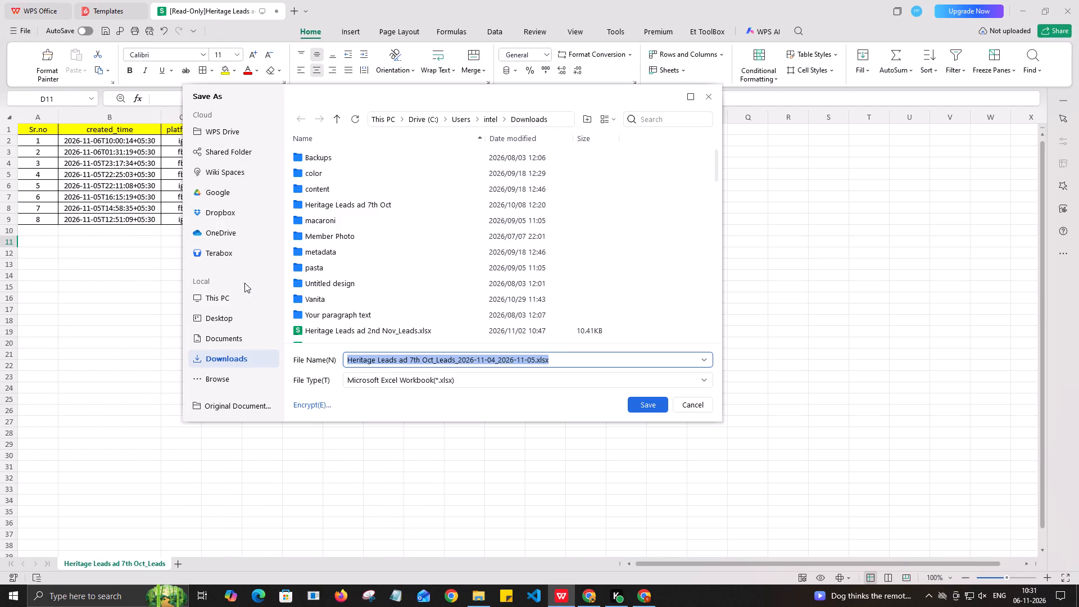
scroll(399, 302, "down", 5)
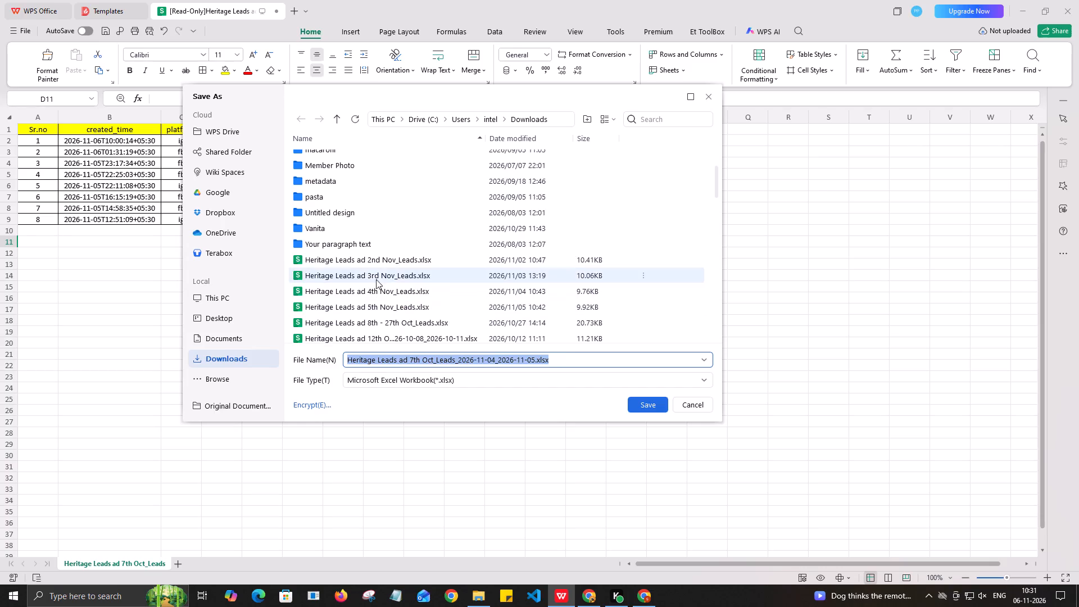
left_click(362, 296)
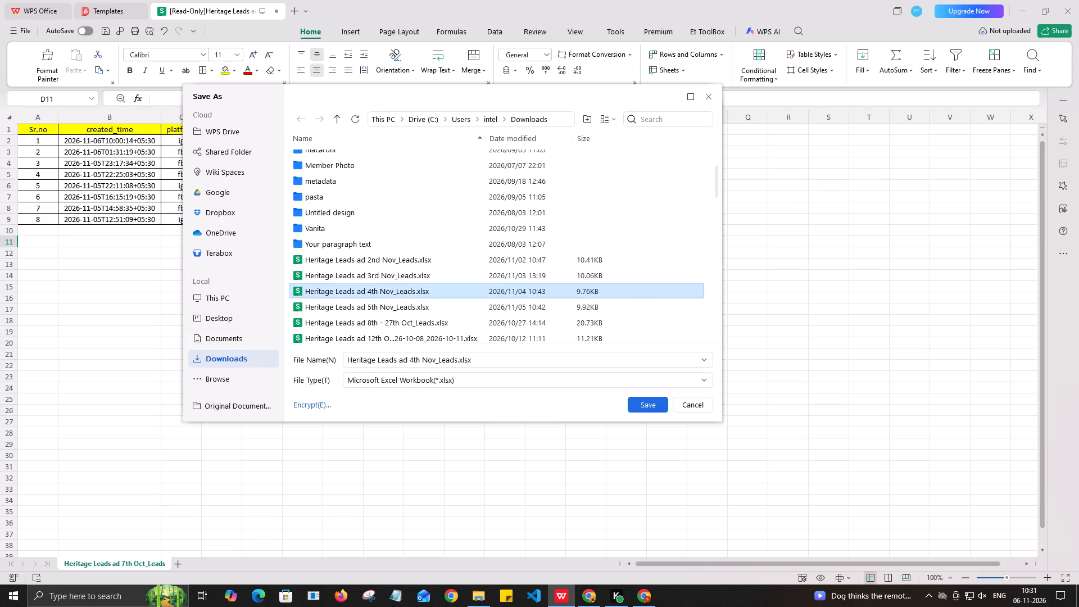
left_click(412, 360)
key("BackSpace")
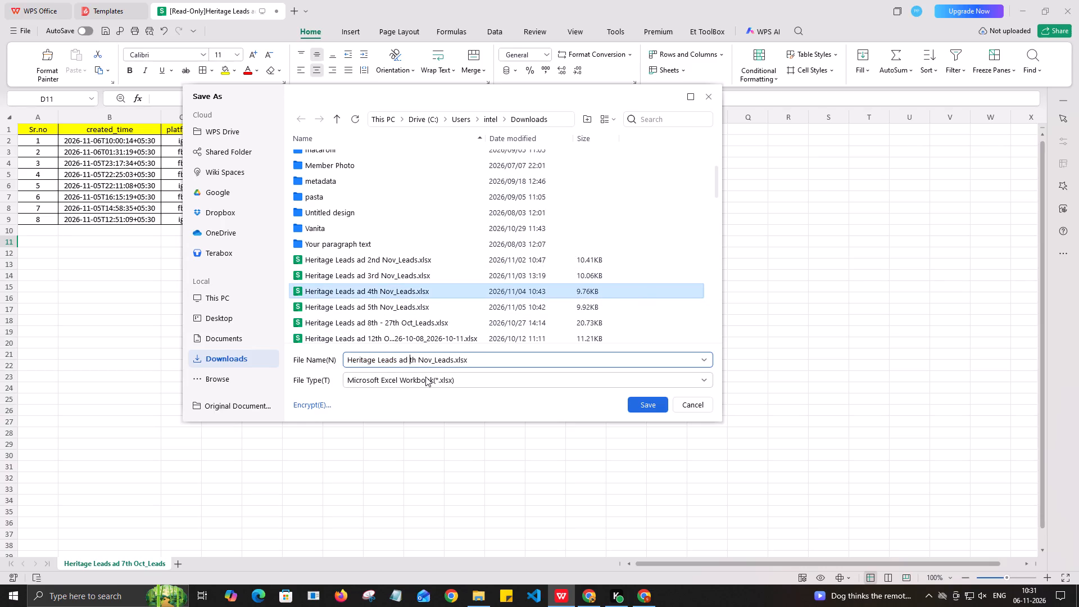
key("6")
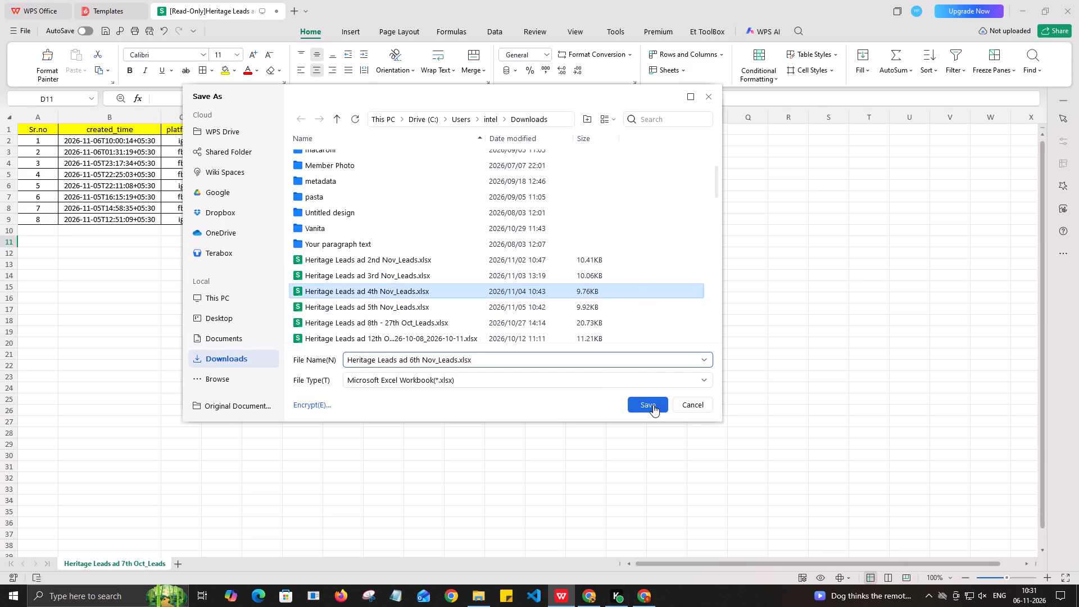
left_click(653, 405)
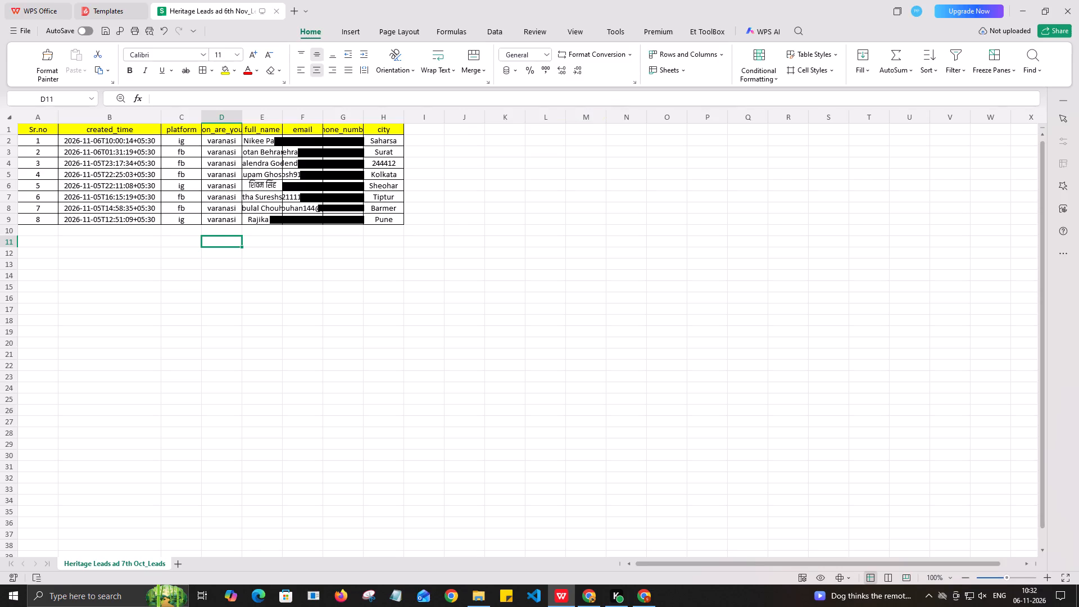
Close the WPS Office window with the saved leads workbook.
left_click(144, 256)
left_click(179, 261)
left_click(232, 257)
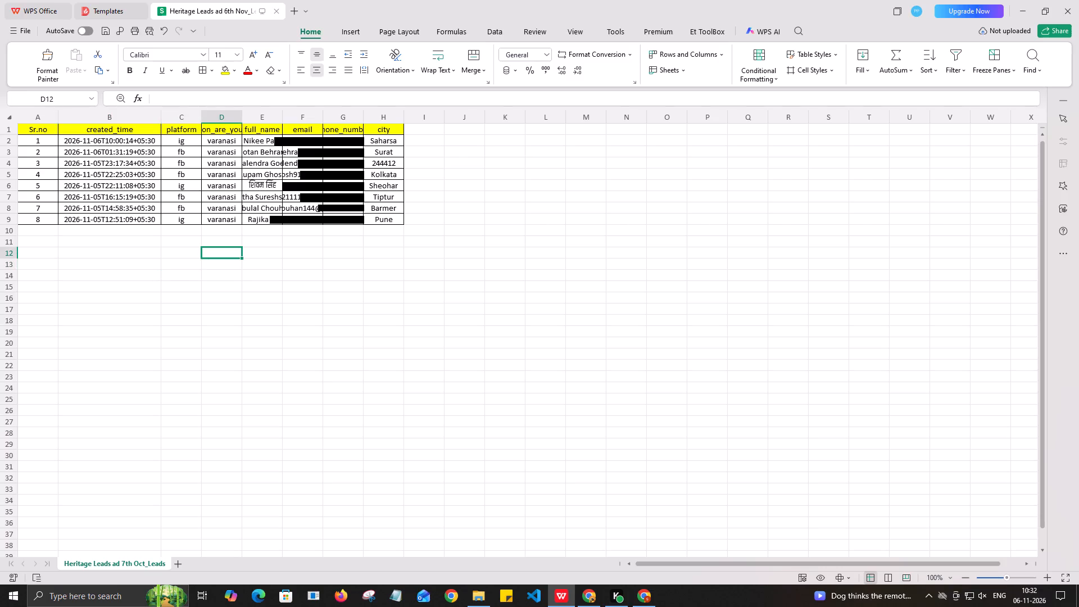
left_click(1067, 16)
Go back up to the Downloads folder and permanently delete the zipped folder Multi_ad_objects_leads_Leads_2026-11-04_2026-11-05.
left_click(48, 88)
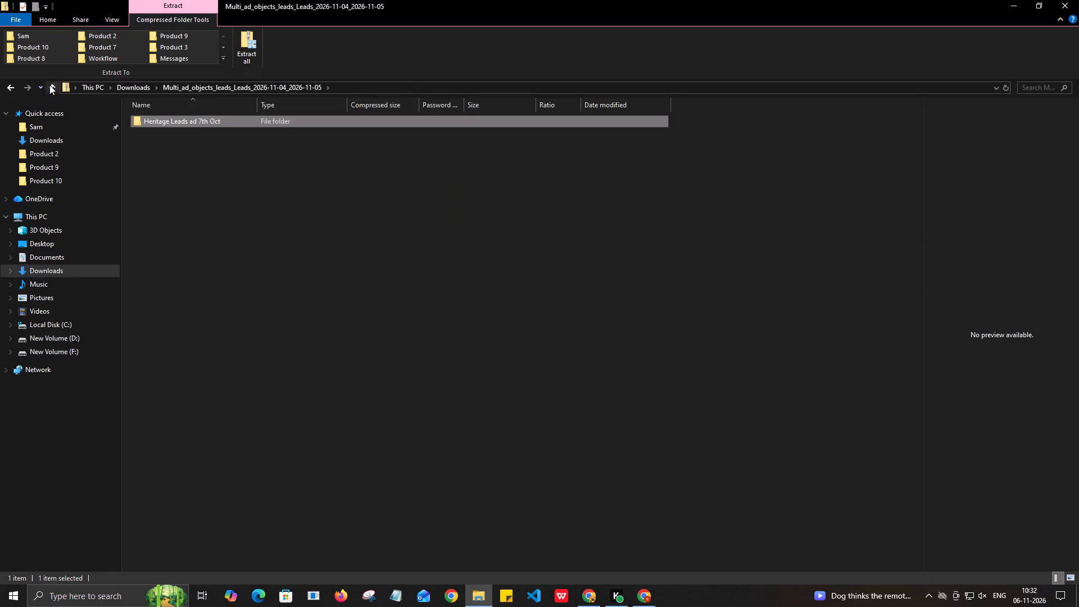
left_click(49, 85)
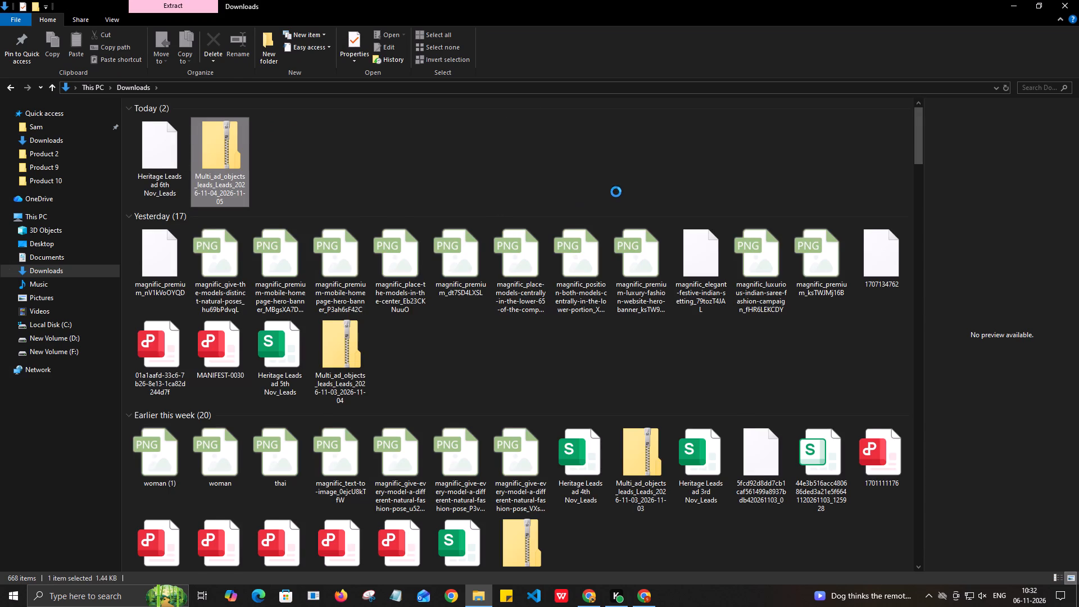
key("shift+Delete")
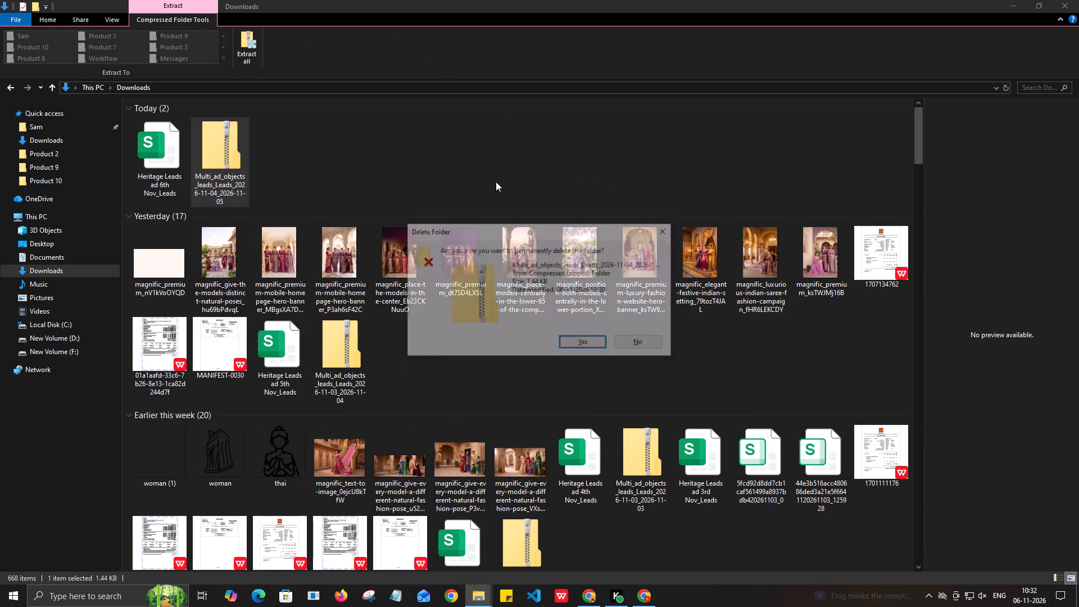
key("Return")
Switch to the Chrome window showing the Ads Manager ads list.
key("alt+Tab")
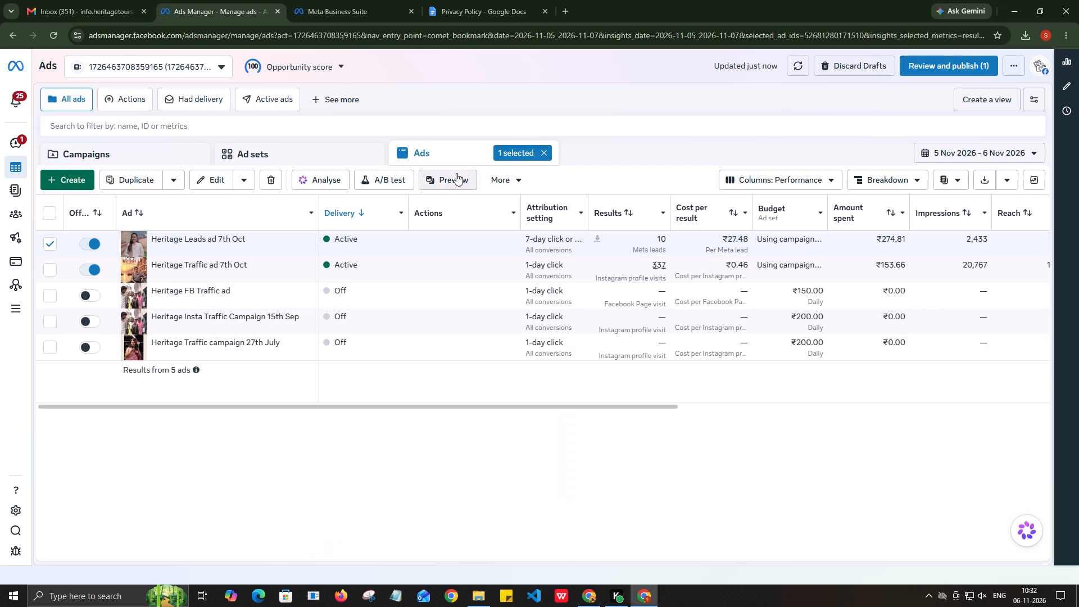
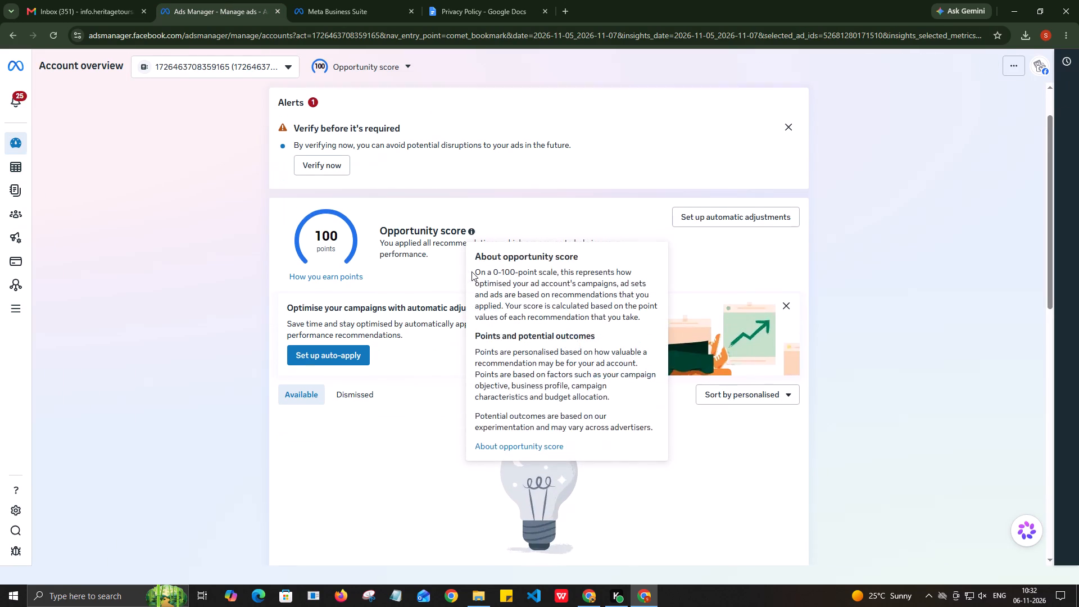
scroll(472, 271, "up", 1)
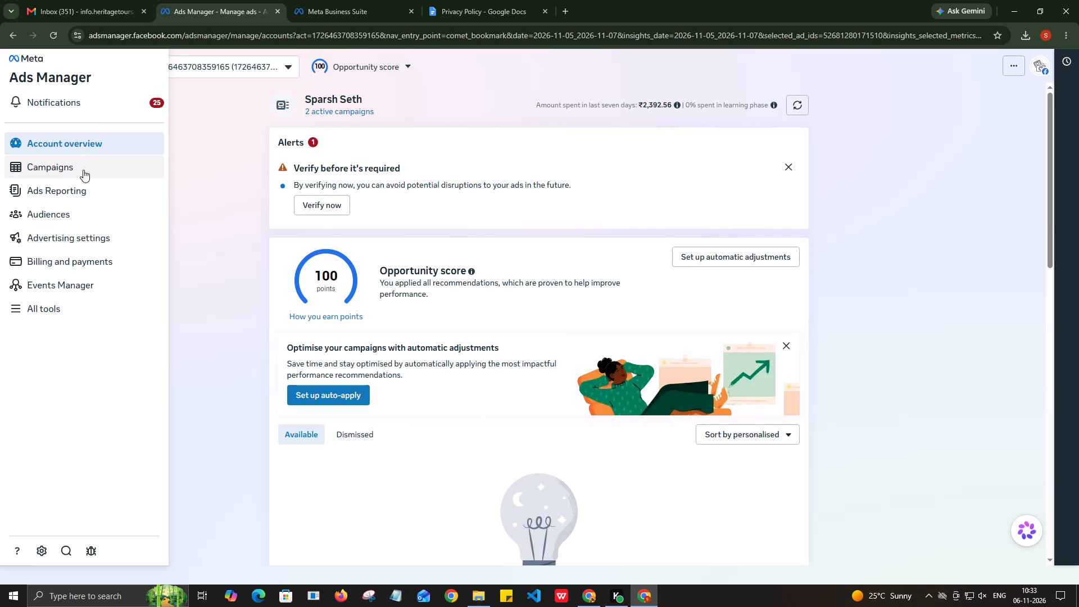
Open Billing and payments for the ad account and review its balance, payment methods and recent payment activity.
left_click(75, 257)
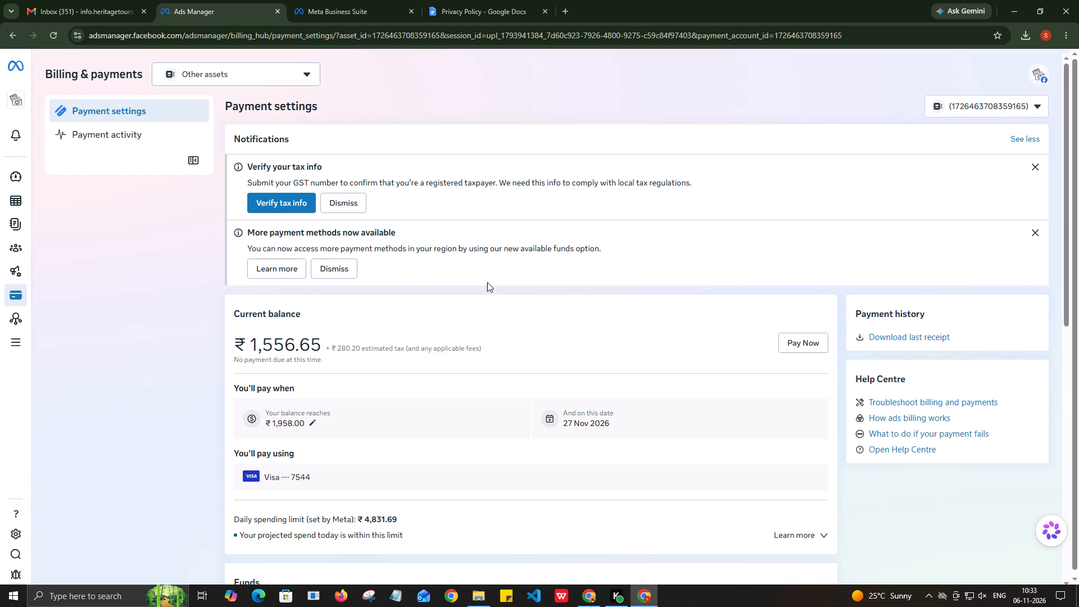
scroll(487, 282, "down", 3)
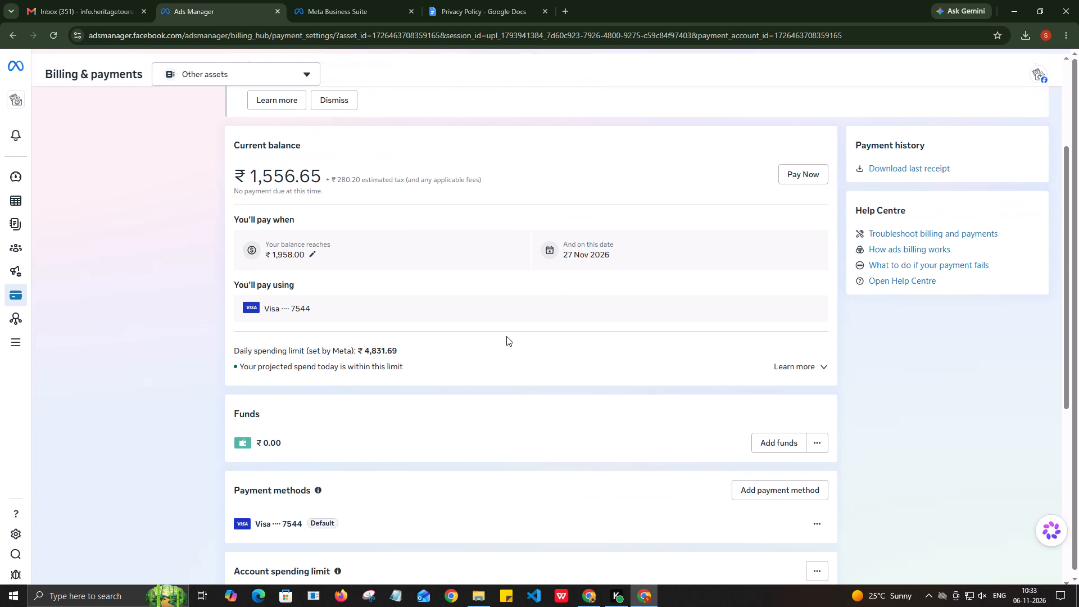
scroll(506, 336, "down", 8)
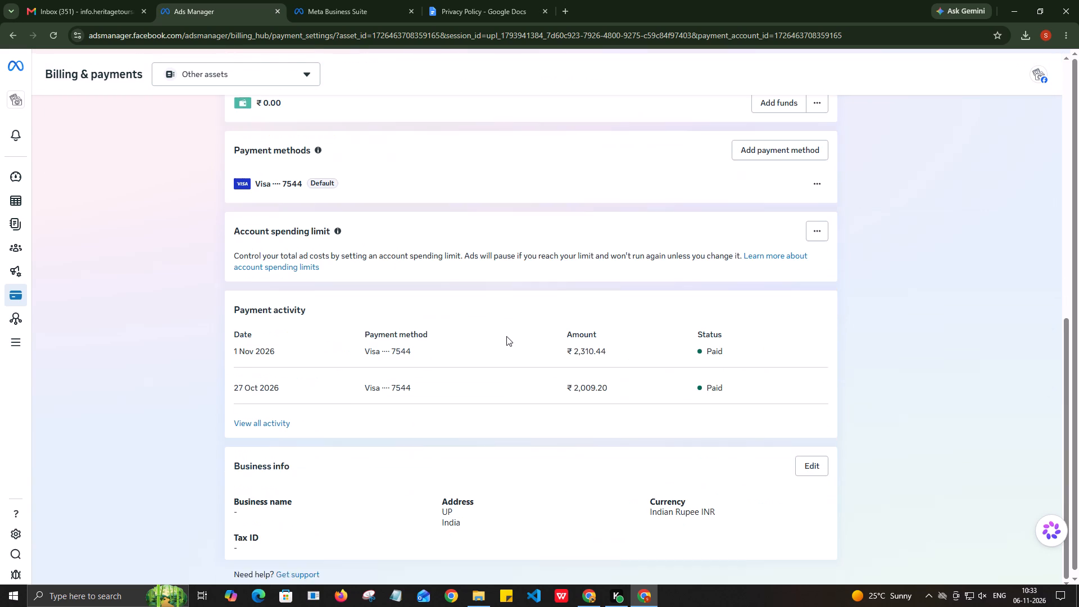
scroll(506, 336, "down", 9)
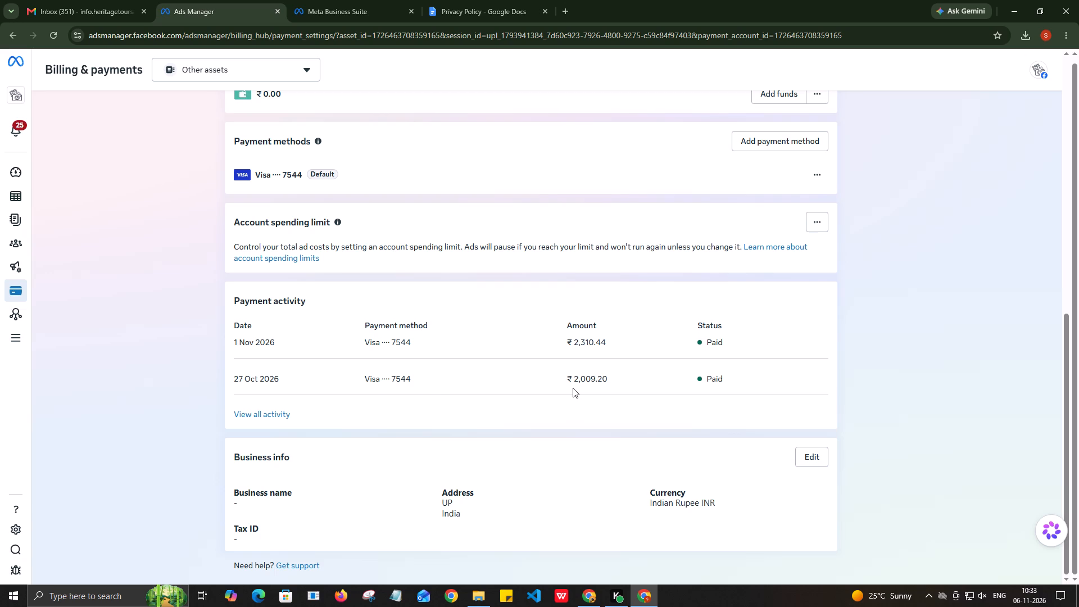
View all payment activity and examine the ad account's transactions for 31 Oct 2026 - 6 Nov 2026.
left_click(255, 415)
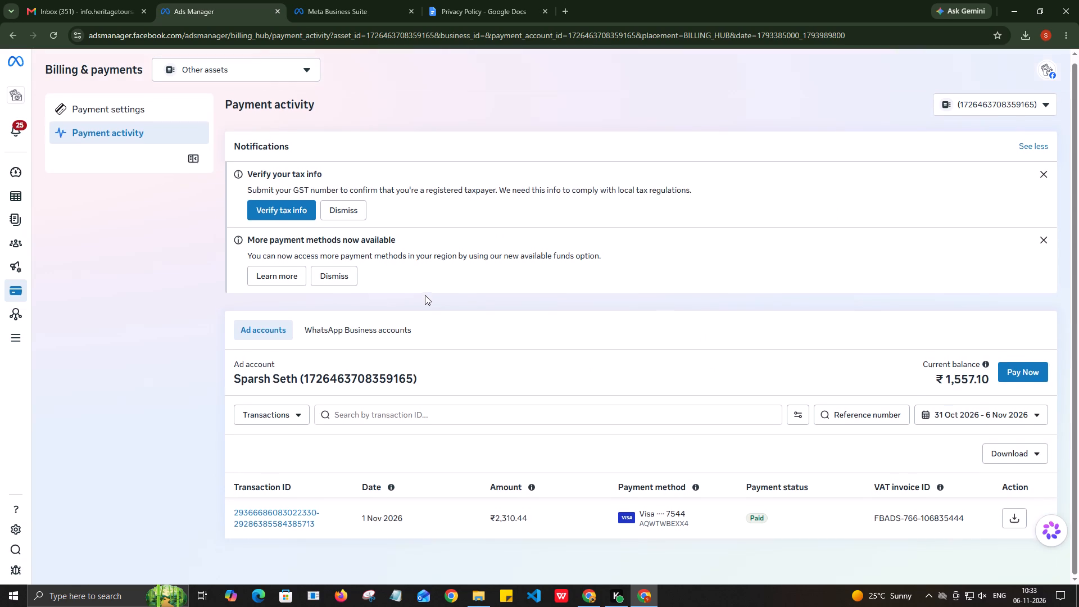
scroll(425, 295, "down", 2)
scroll(550, 397, "down", 4)
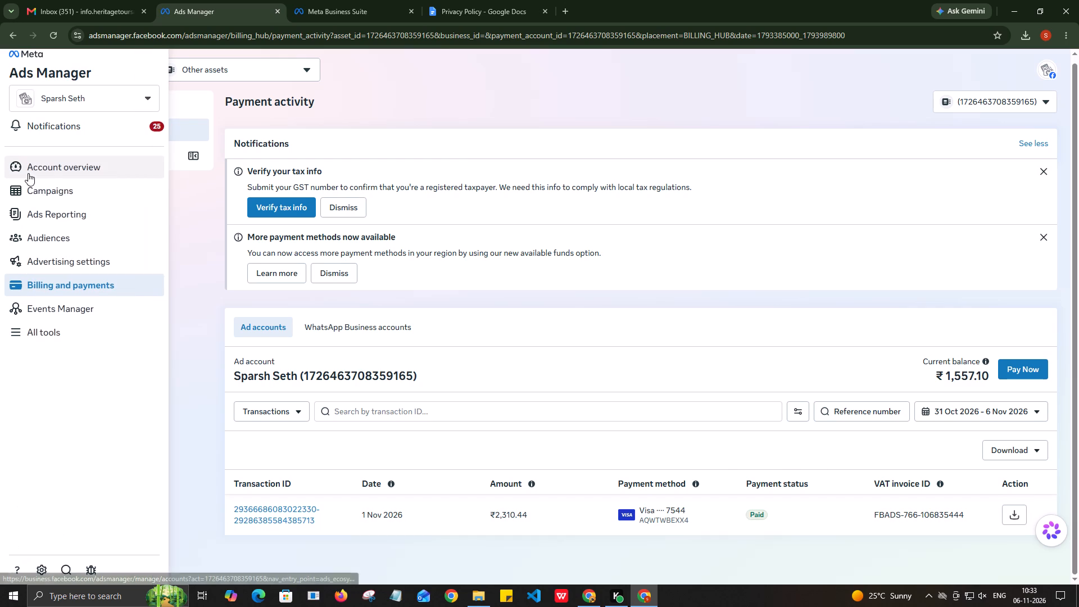
Return to the Campaigns overview of the ad account and dismiss the Quick Heal notification.
left_click(63, 184)
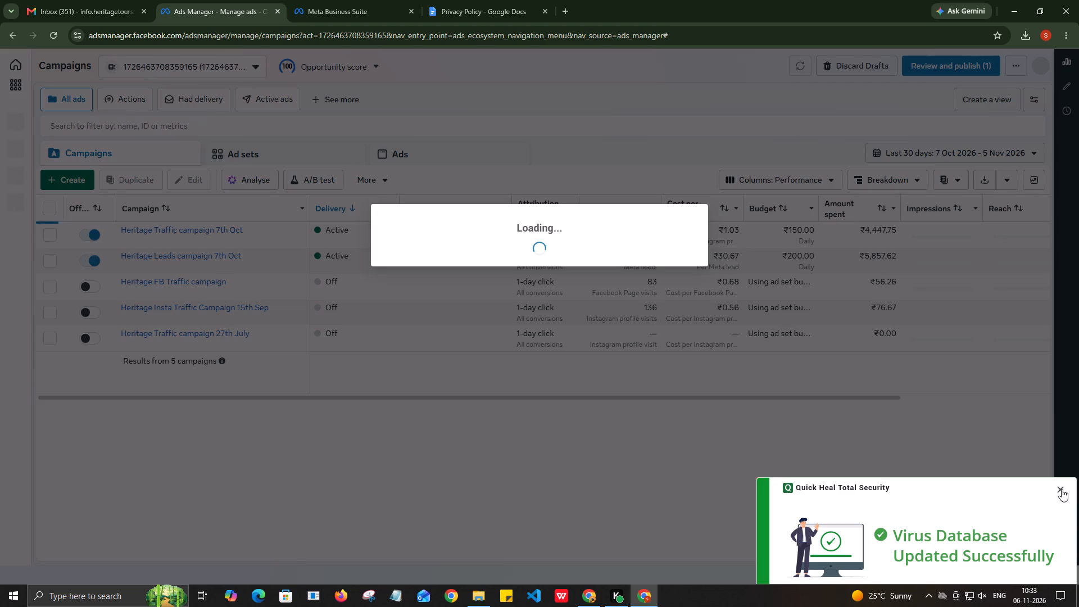
left_click(1062, 489)
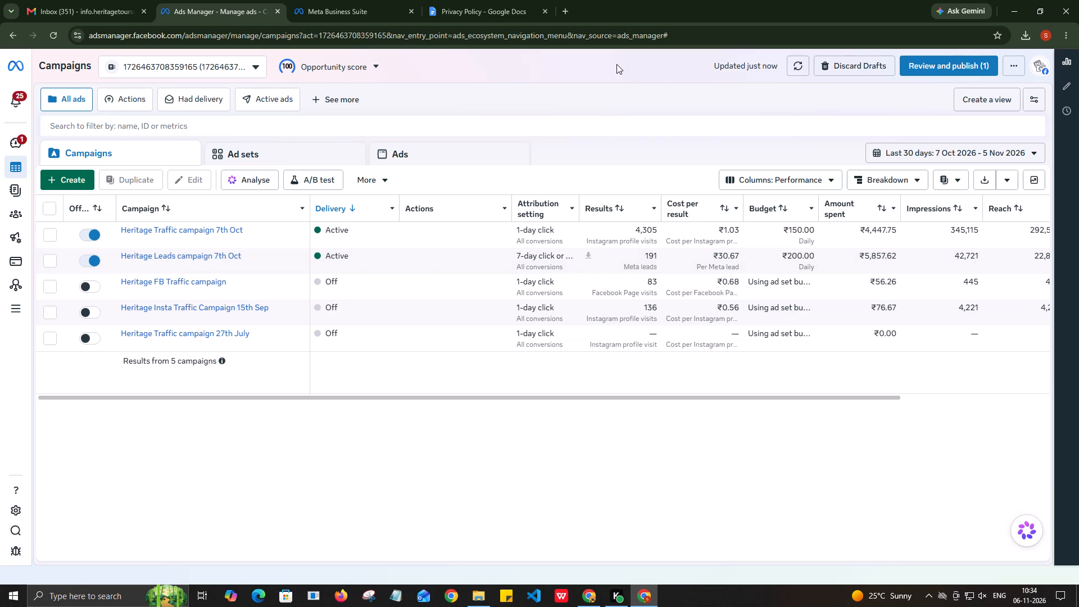
Close the browser window containing Ads Manager.
left_click(1064, 9)
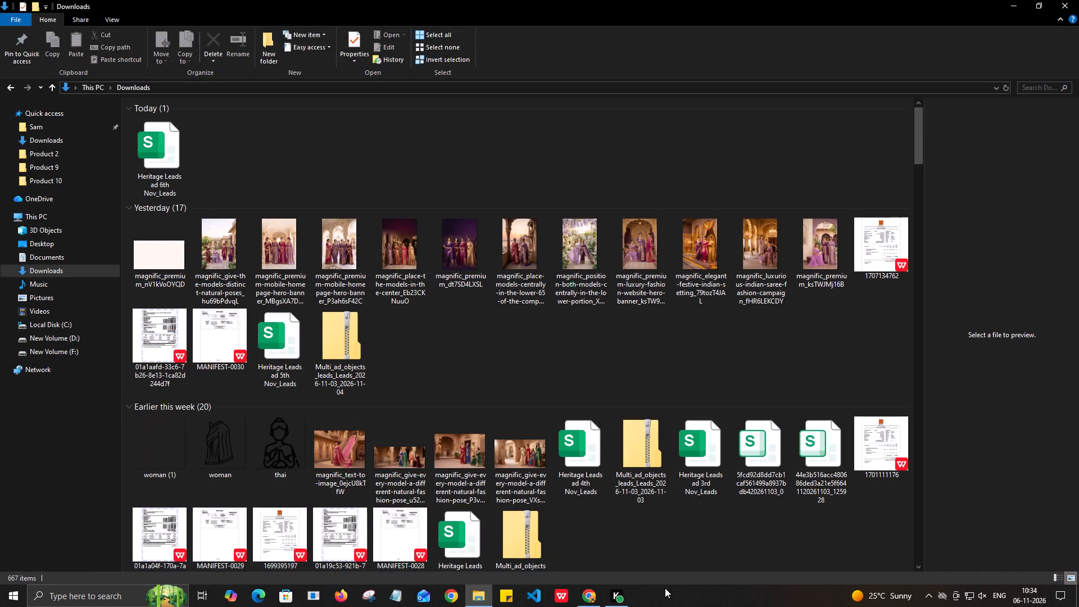
Switch to Chrome, bring up its profile chooser and look through the available profiles.
left_click(582, 600)
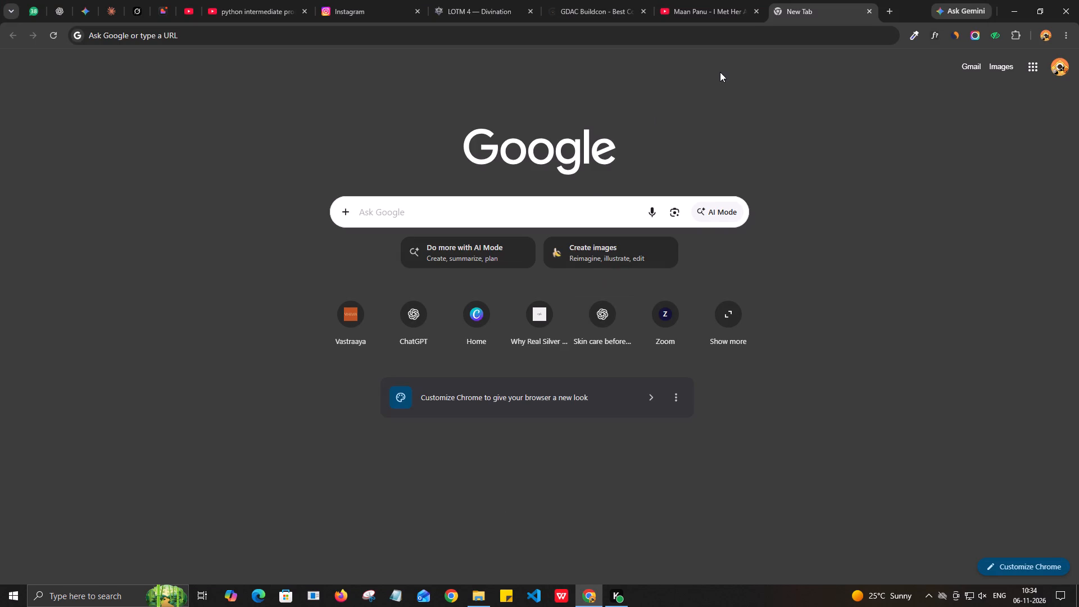
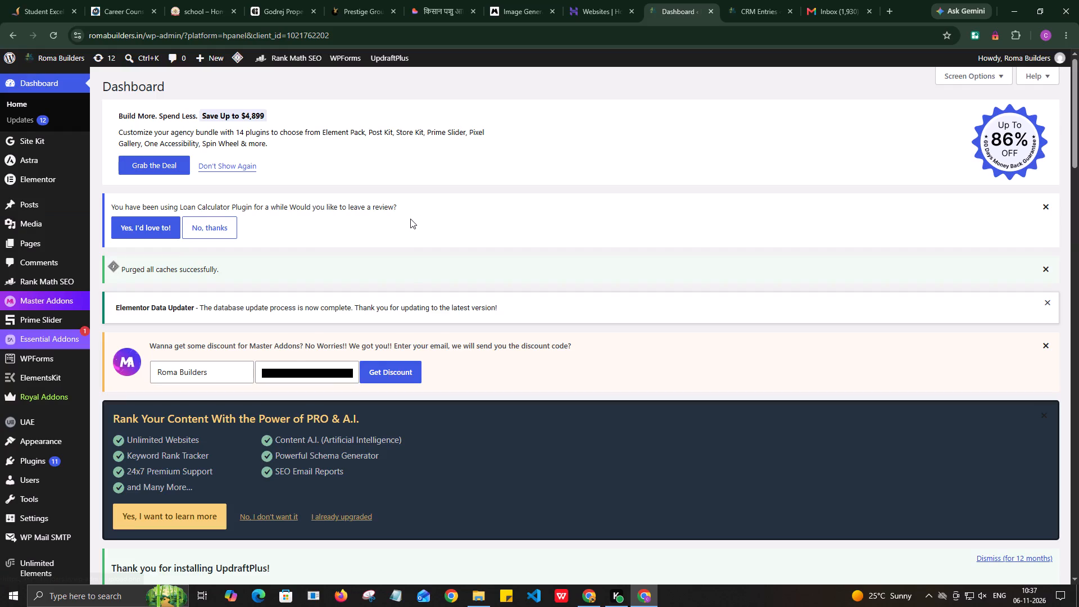
Open the CRM Entries page in the Roma Builders WordPress admin.
scroll(244, 248, "down", 7)
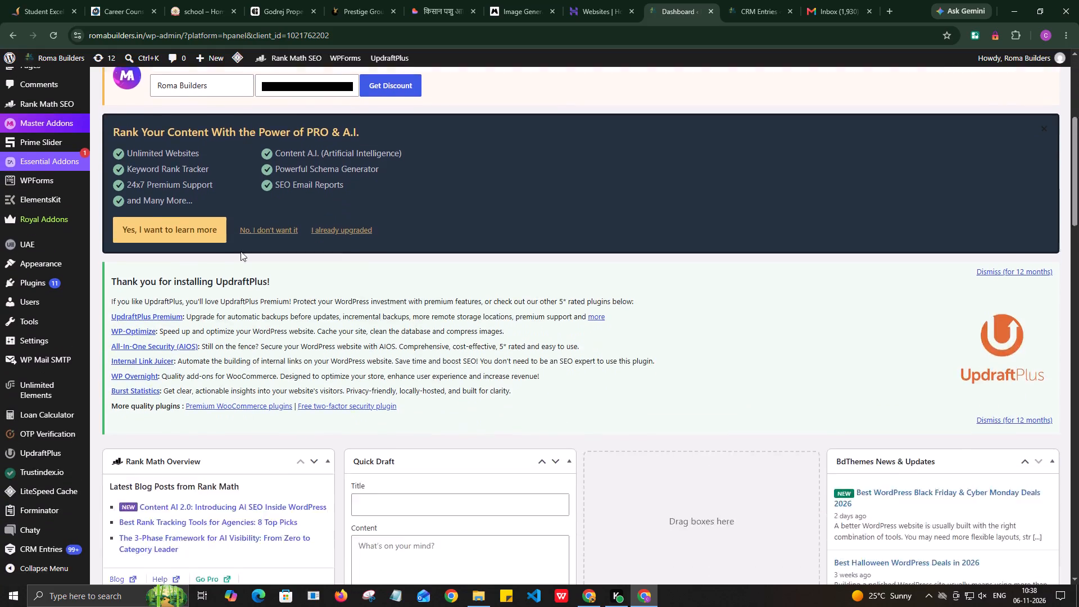
scroll(241, 251, "down", 3)
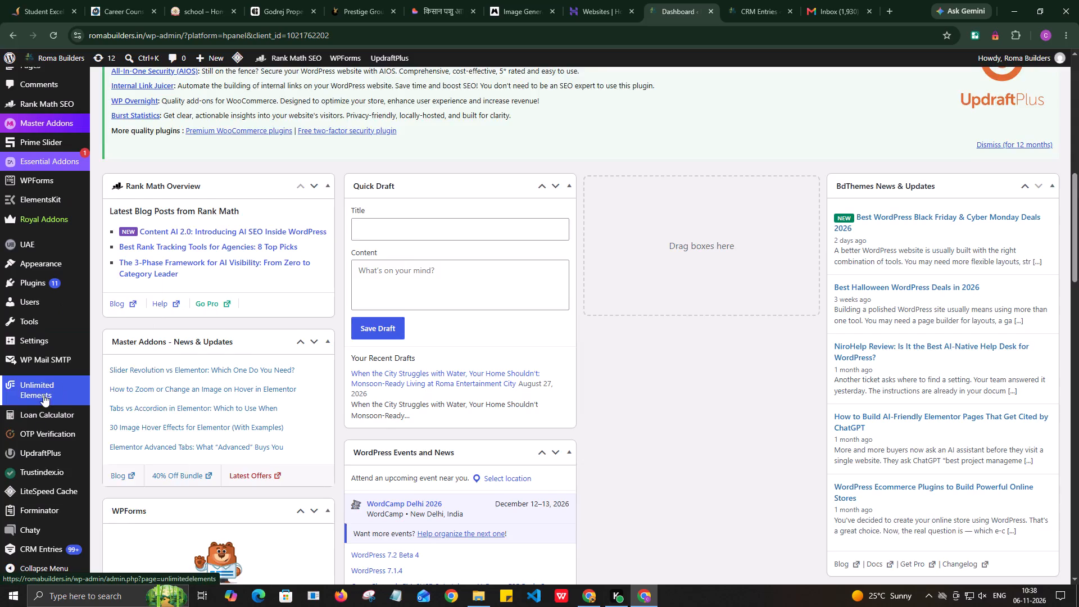
scroll(33, 474, "down", 2)
left_click(37, 547)
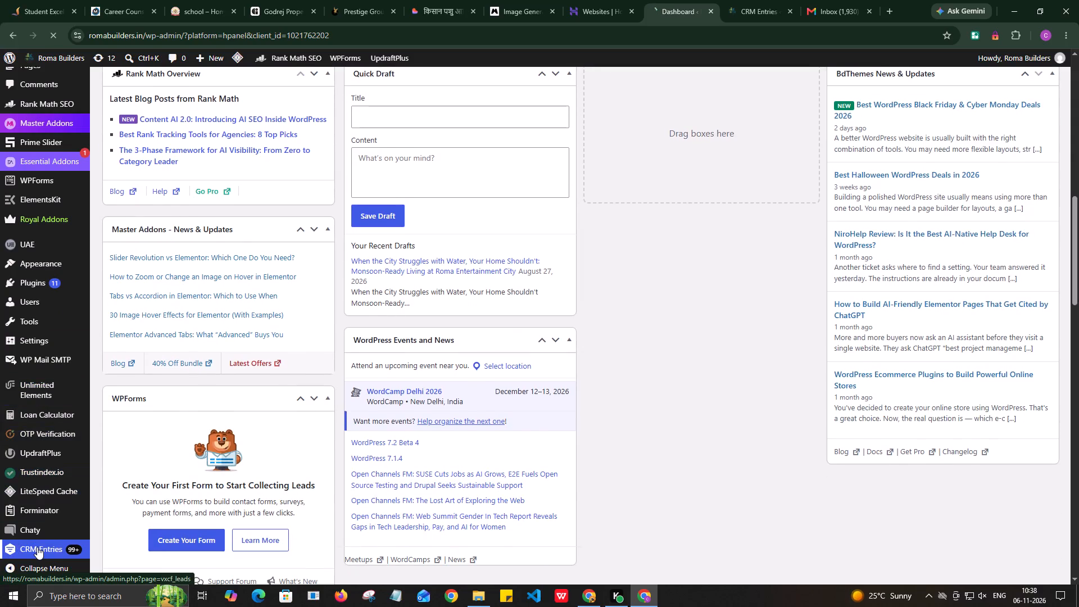
Examine the popup-form entries and check which other forms can be chosen, keeping popup-form selected.
scroll(291, 370, "down", 3)
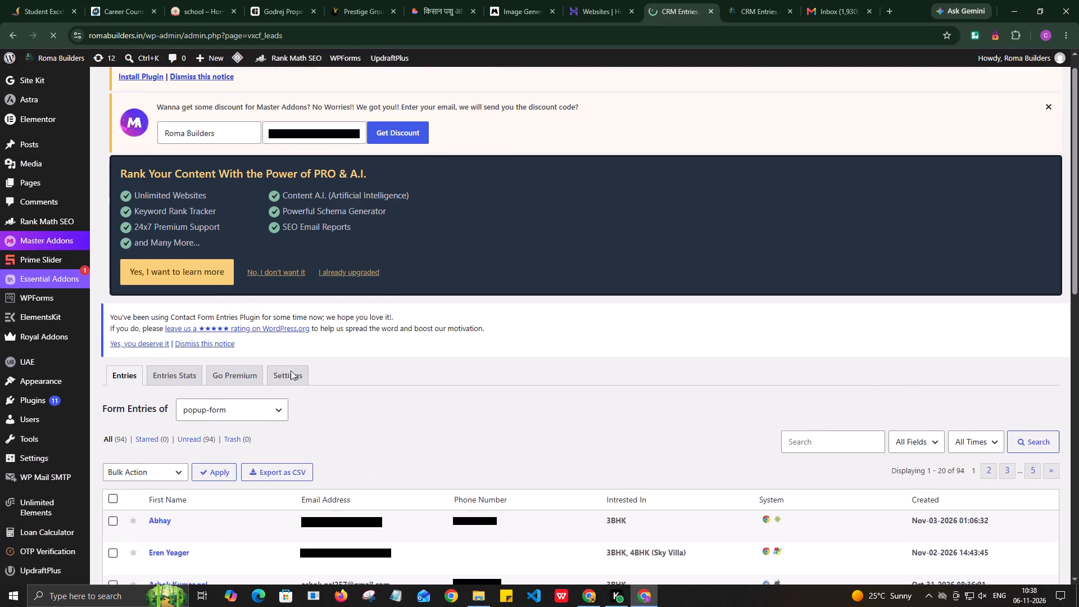
scroll(265, 375, "down", 1)
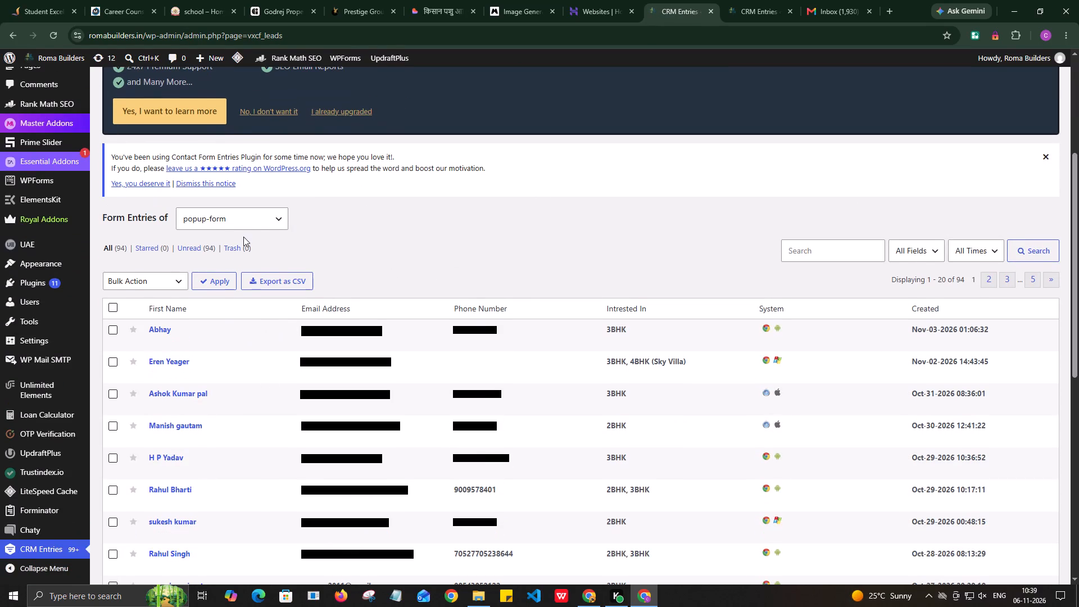
left_click(250, 220)
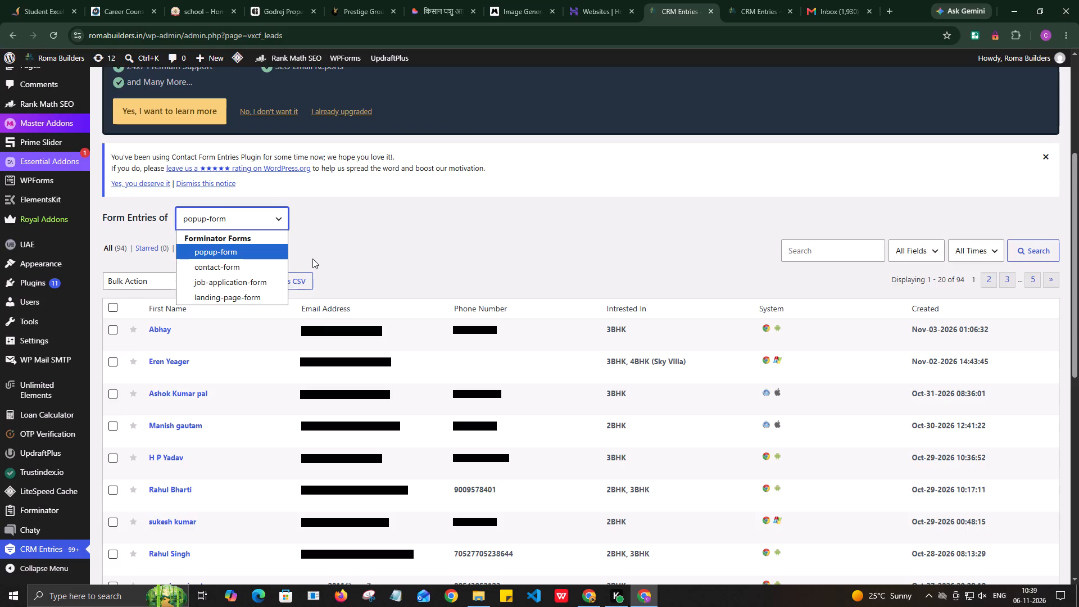
left_click(375, 248)
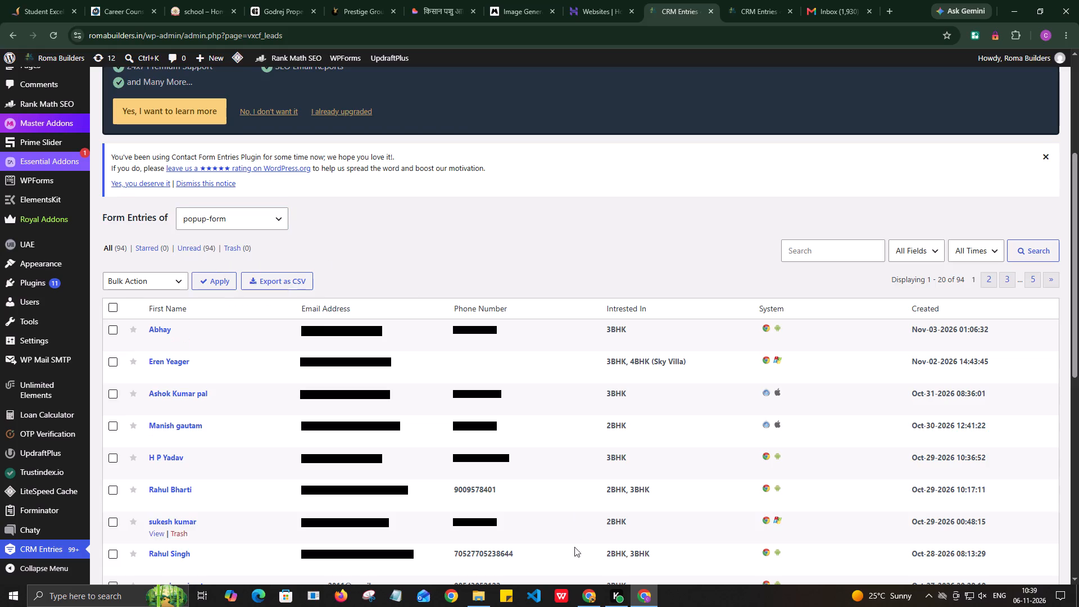
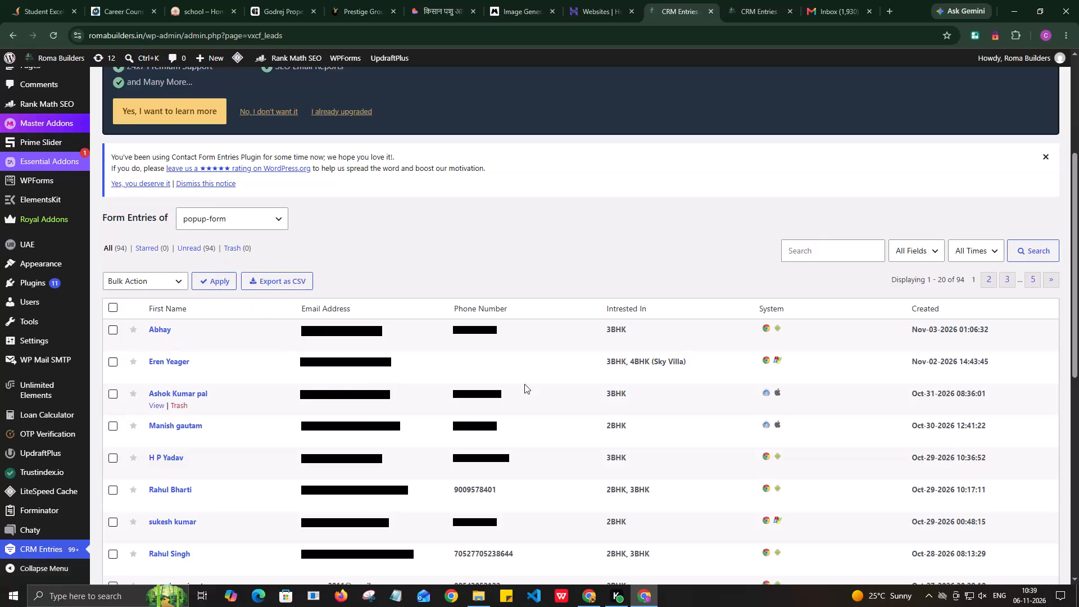
Export the popup-form entries as a CSV file.
left_click(293, 283)
Switch the form entries to landing-page-form and export them as a CSV file.
left_click(223, 221)
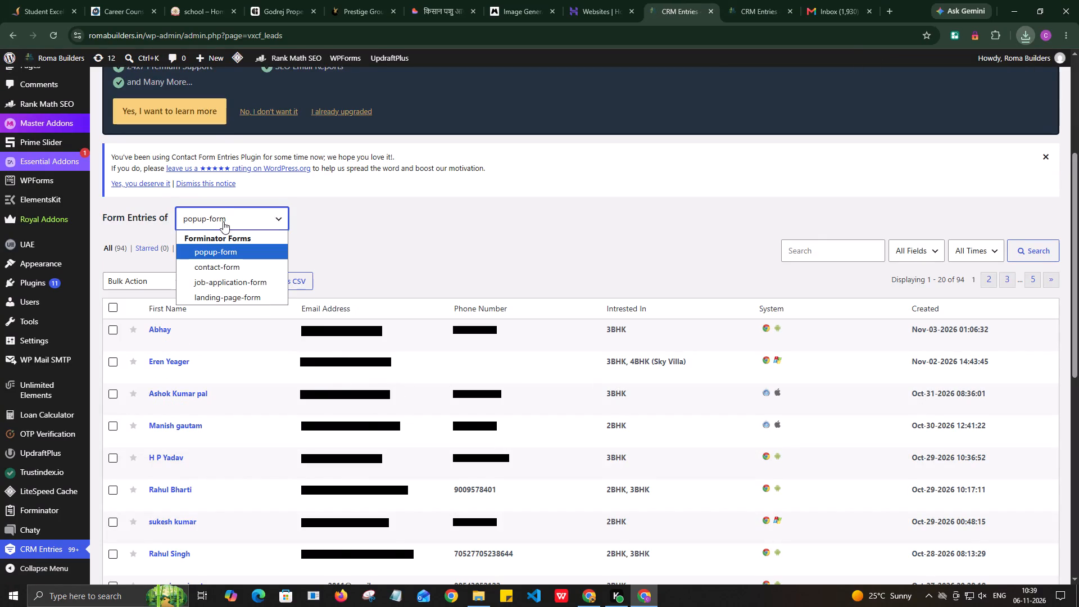
left_click(241, 293)
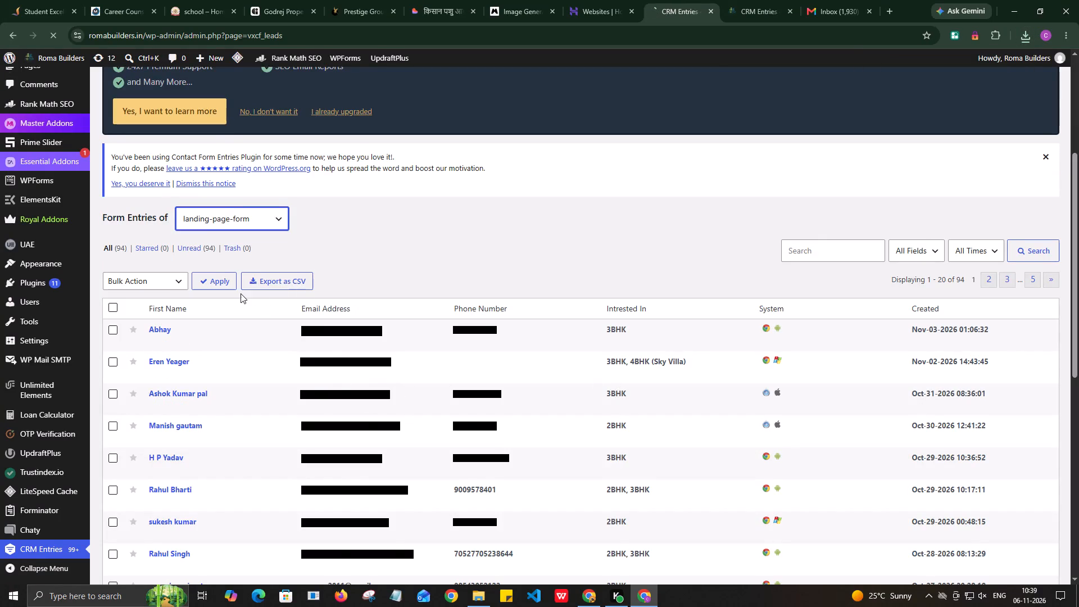
scroll(393, 349, "down", 4)
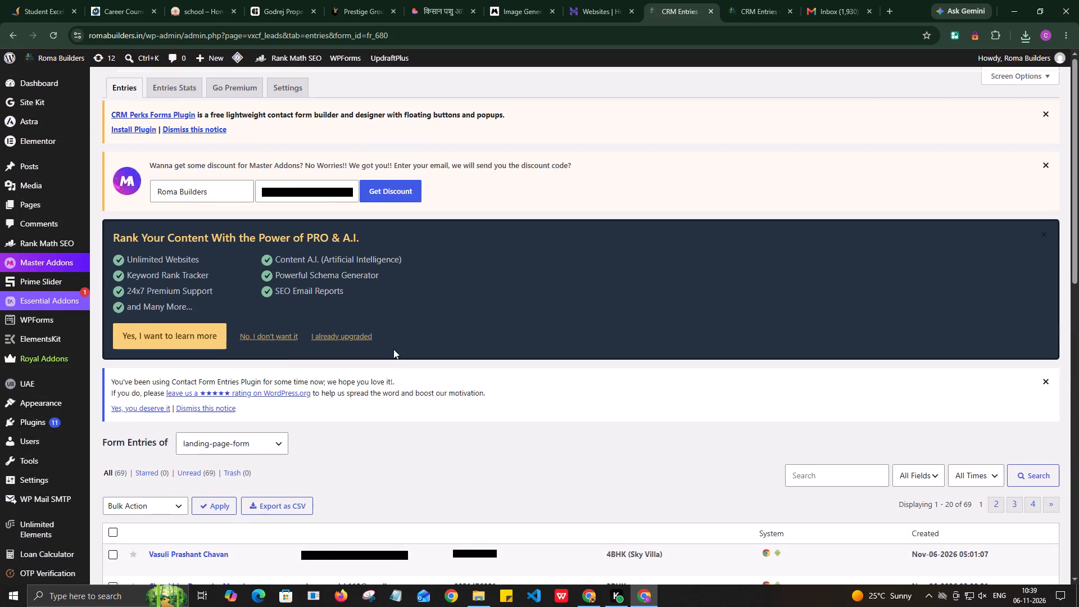
scroll(370, 396, "down", 3)
left_click(298, 342)
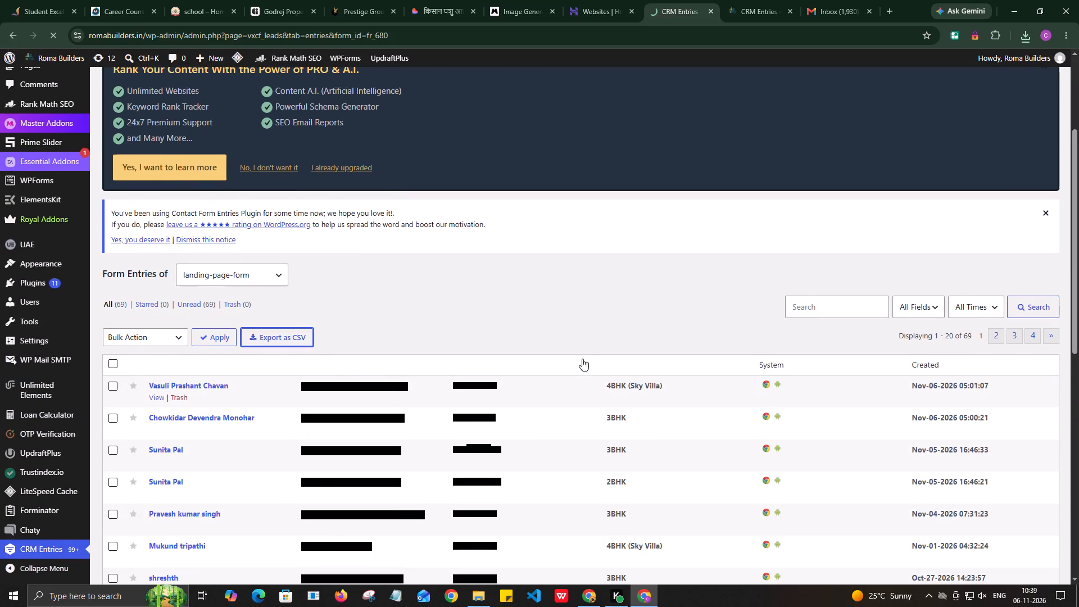
Open the two exported files, 2026-11-06 and 2026-11-06 (1), from the Downloads folder in WPS Office.
left_click(483, 594)
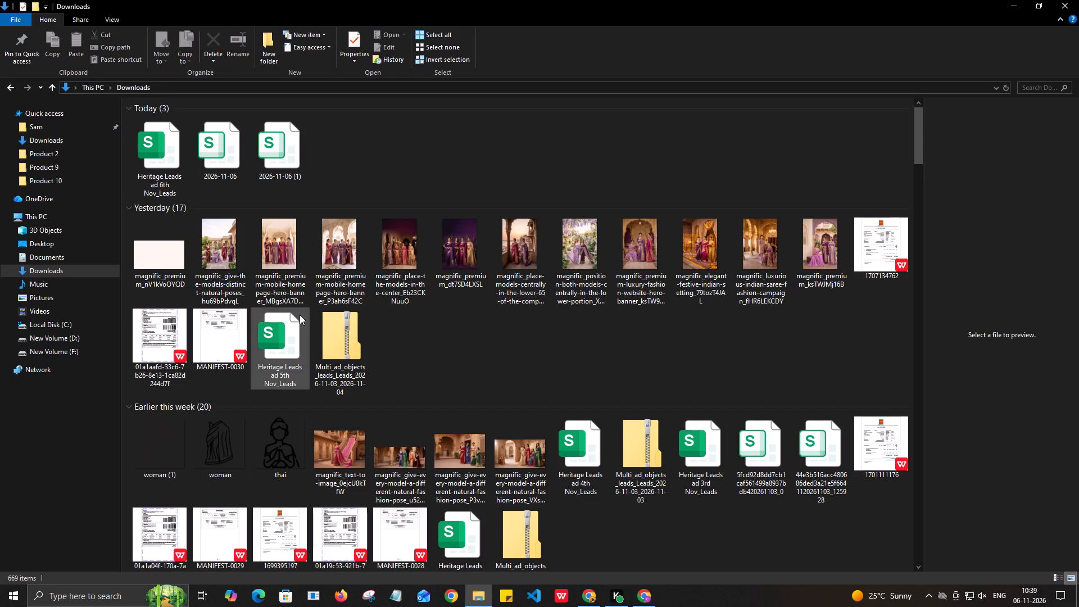
double_click(228, 163)
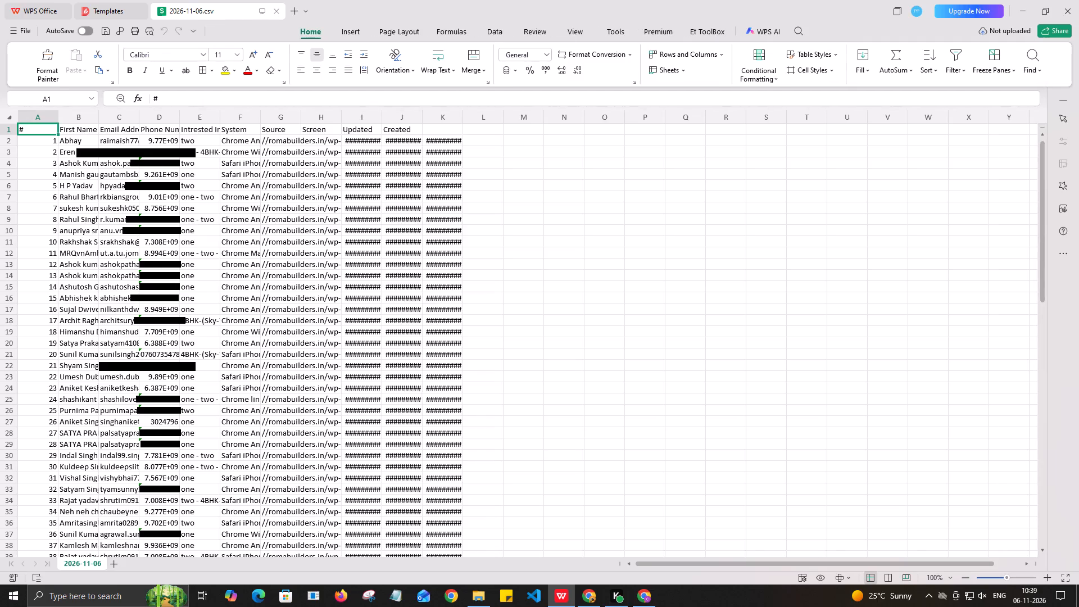
key("alt+Tab")
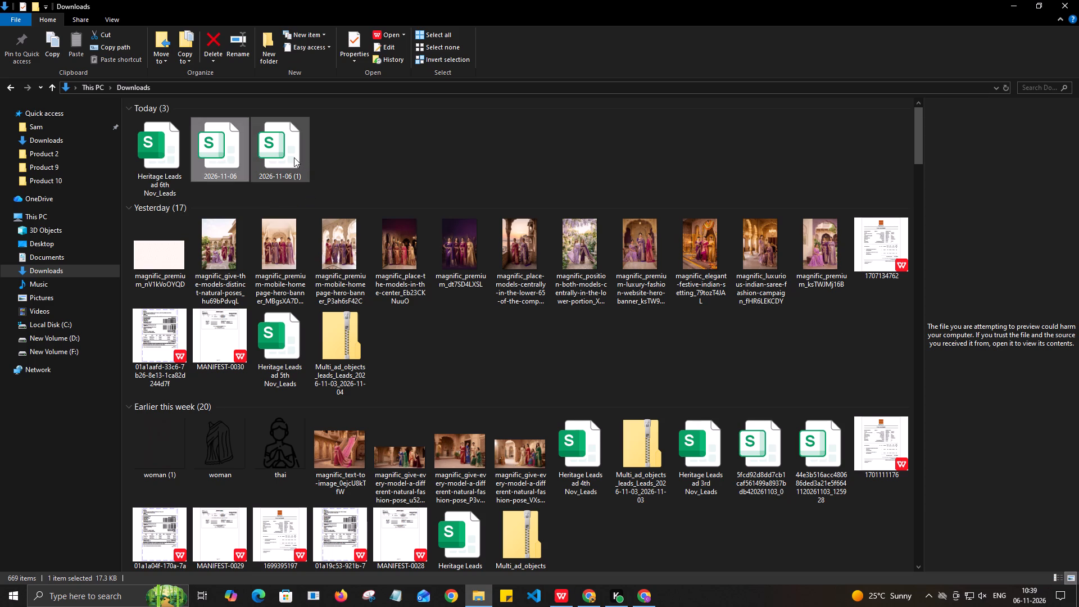
double_click(294, 157)
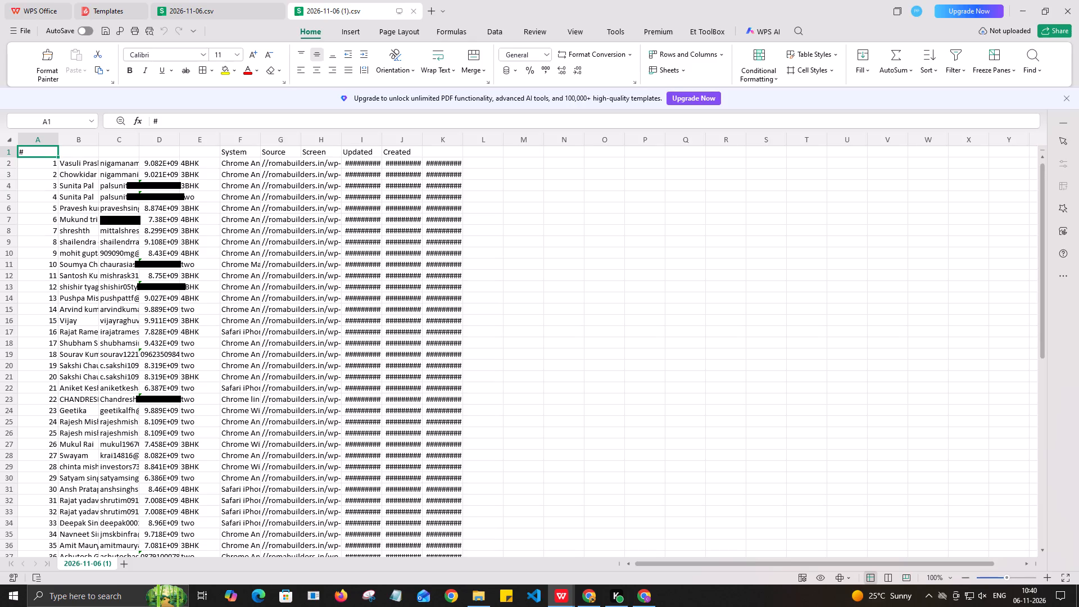
Widen column K in 2026-11-06 (1).csv to show the full dates and times.
left_click_drag(463, 139, 531, 136)
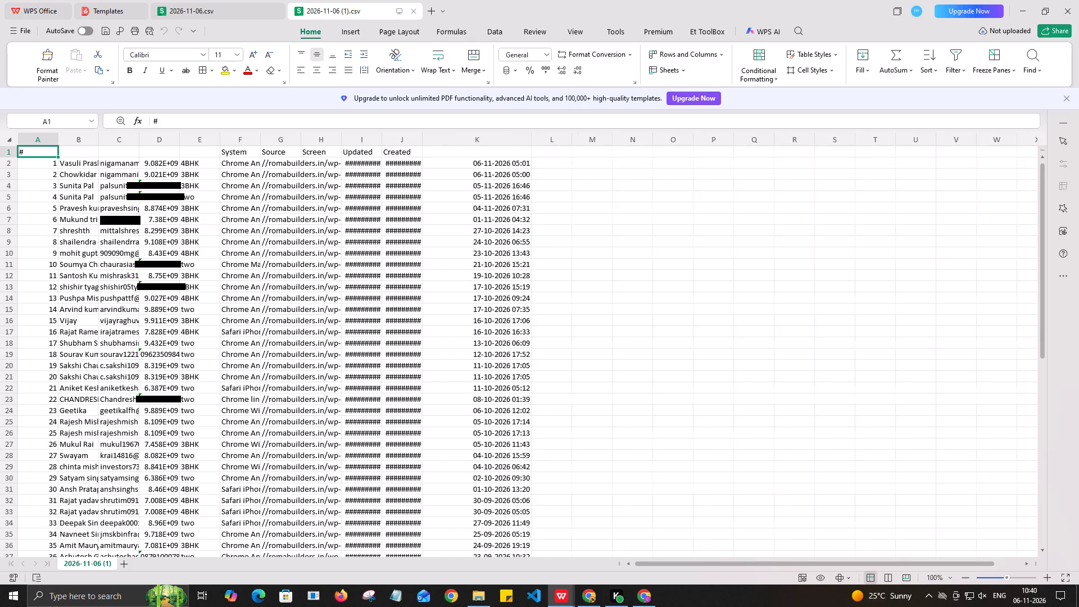
Return to the Downloads folder and open the Heritage Leads ad 5th Nov_Leads file.
left_click(482, 604)
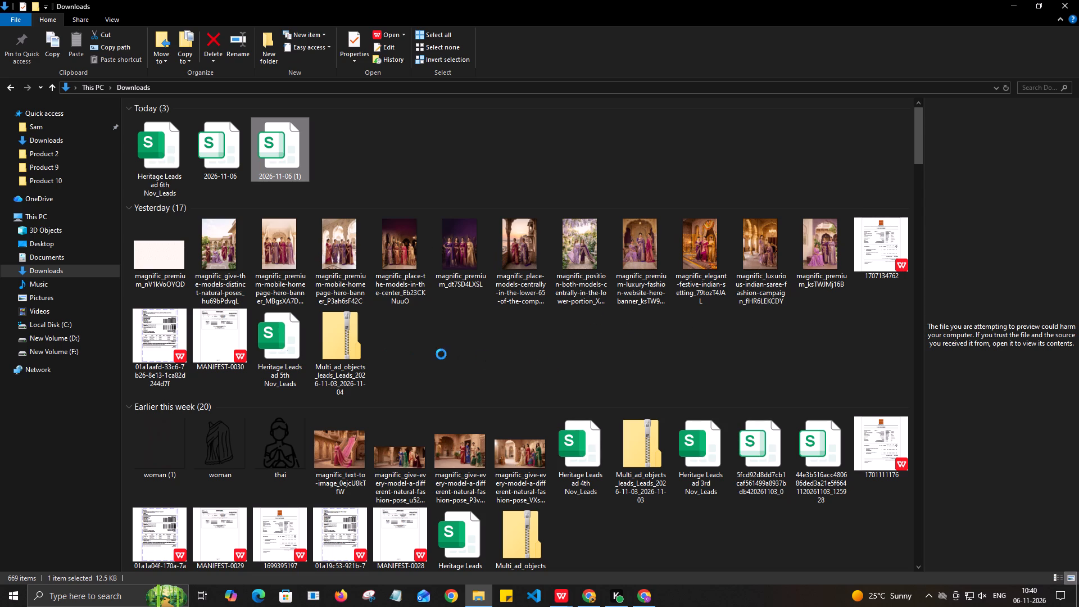
key("alt+Tab")
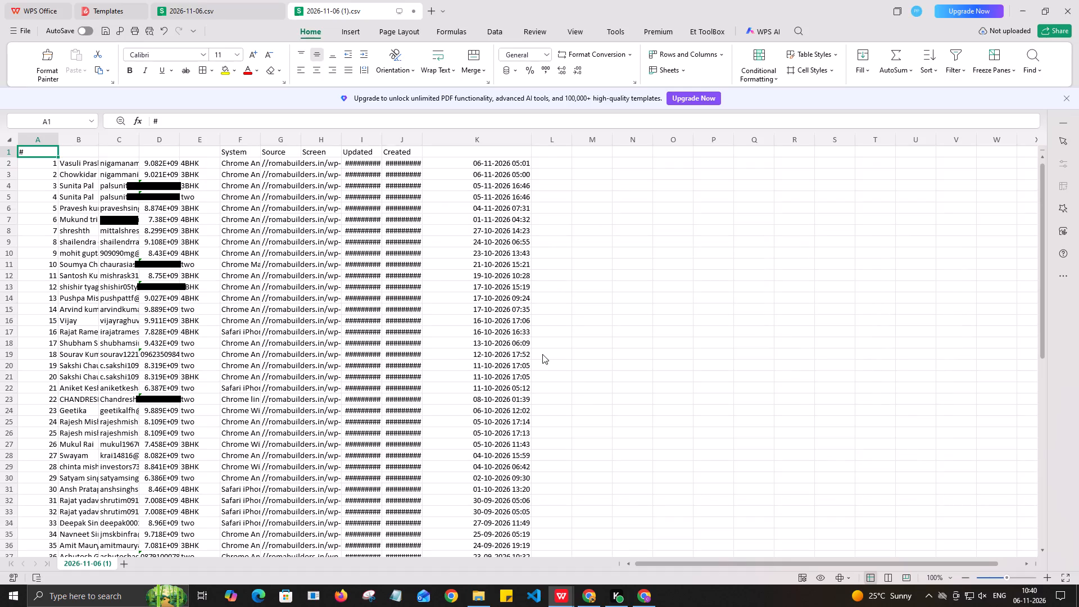
key("alt+Tab")
left_click(289, 351)
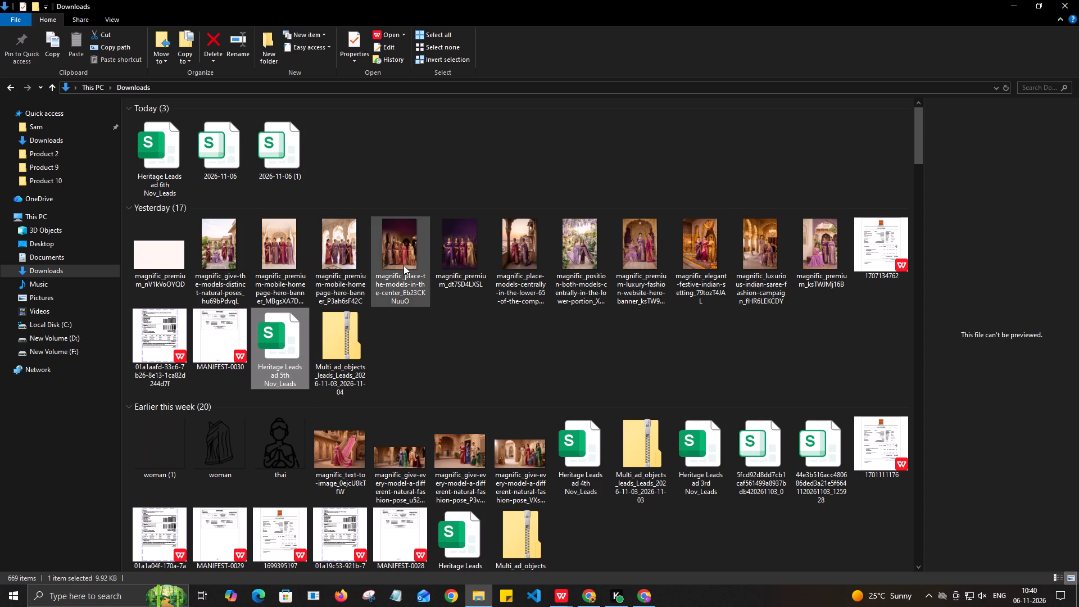
double_click(282, 359)
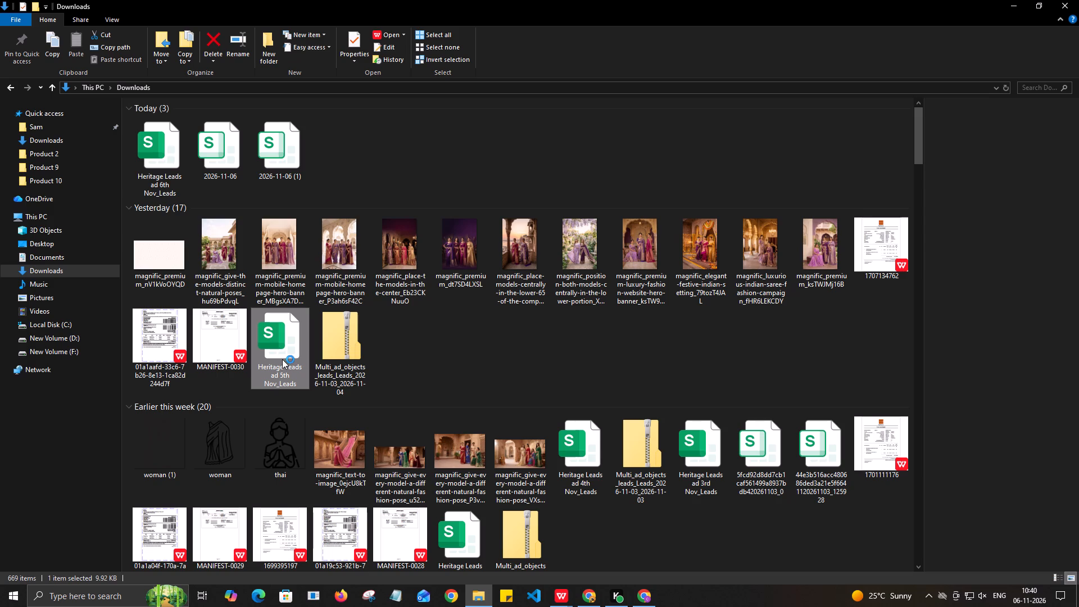
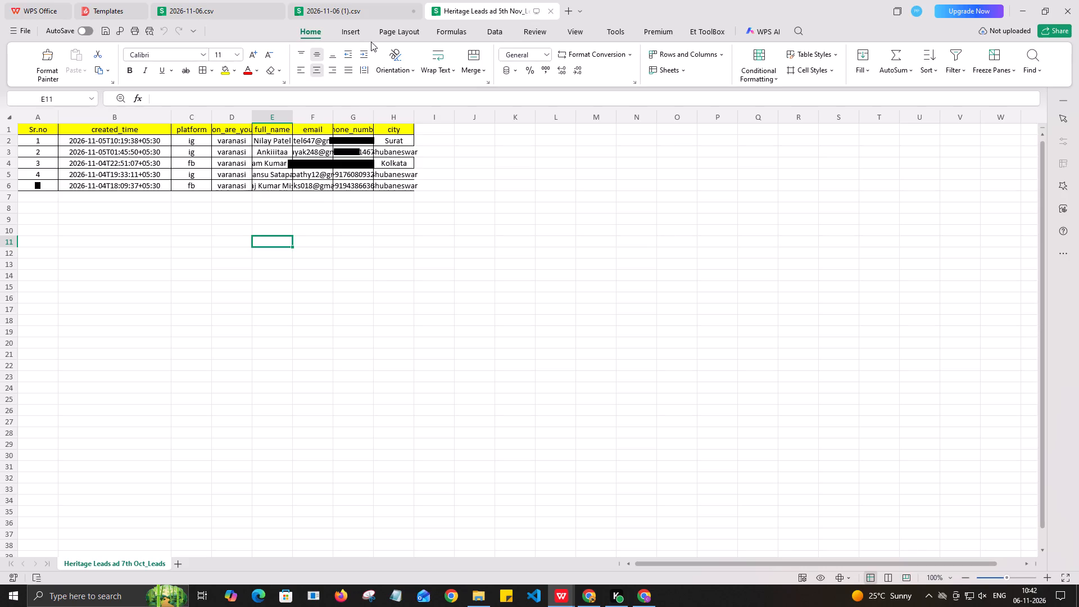
Compare the newest entries in 2026-11-06 (1).csv with the Heritage Leads ad 5th Nov_Leads file, and close the Heritage file.
left_click(328, 2)
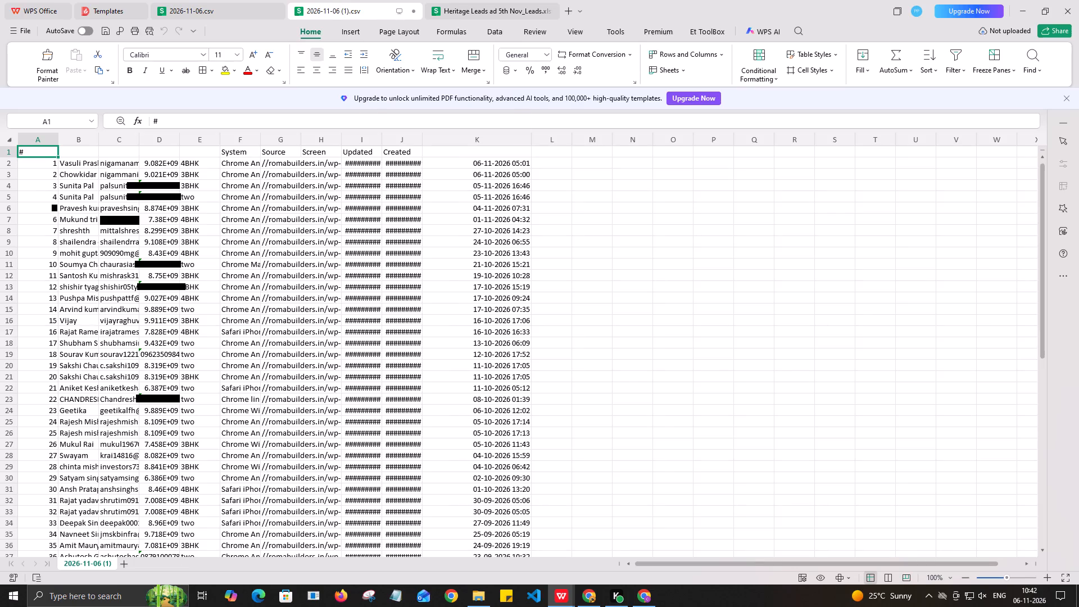
left_click(523, 197)
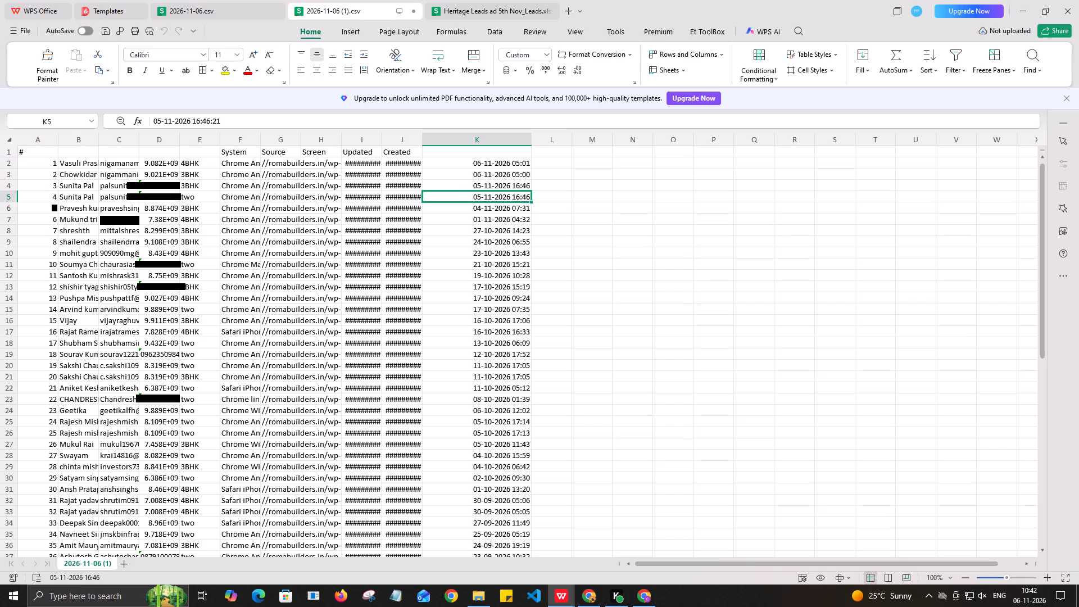
left_click_drag(7, 186, 8, 174)
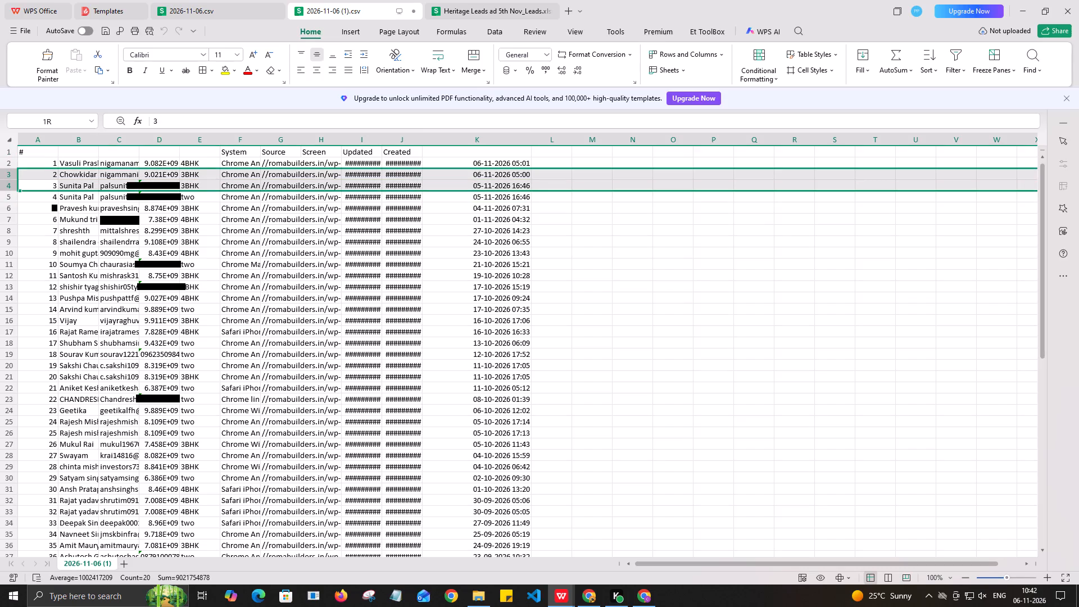
left_click_drag(8, 174, 10, 167)
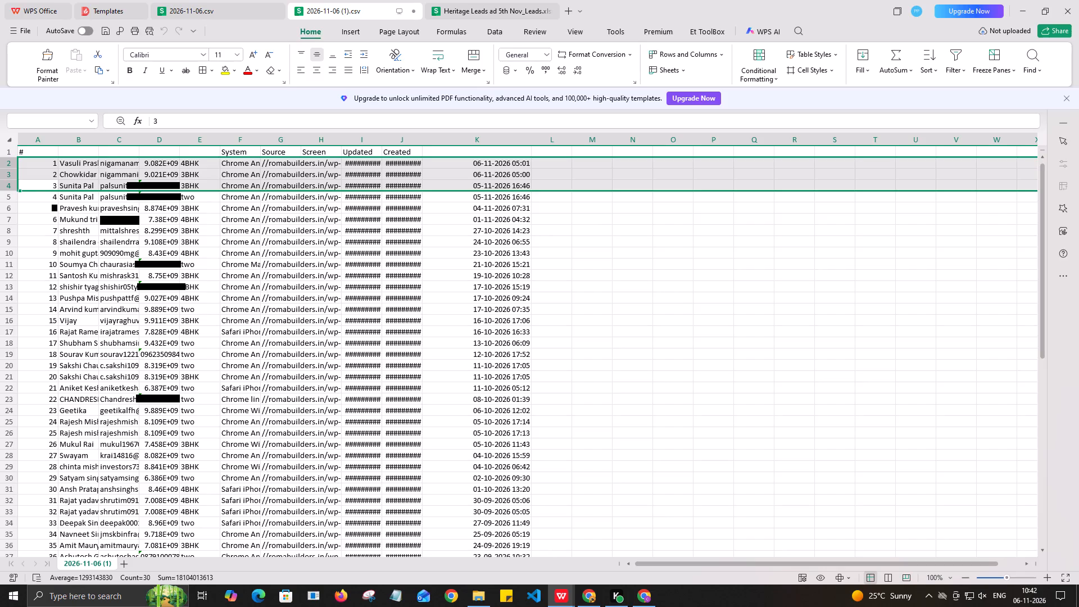
left_click(524, 4)
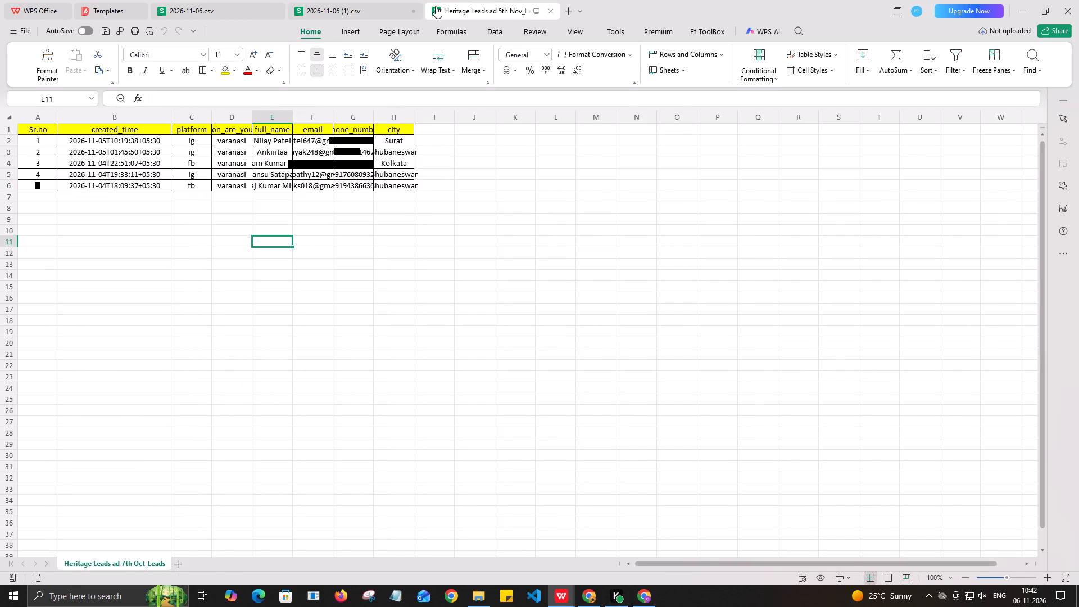
left_click(261, 0)
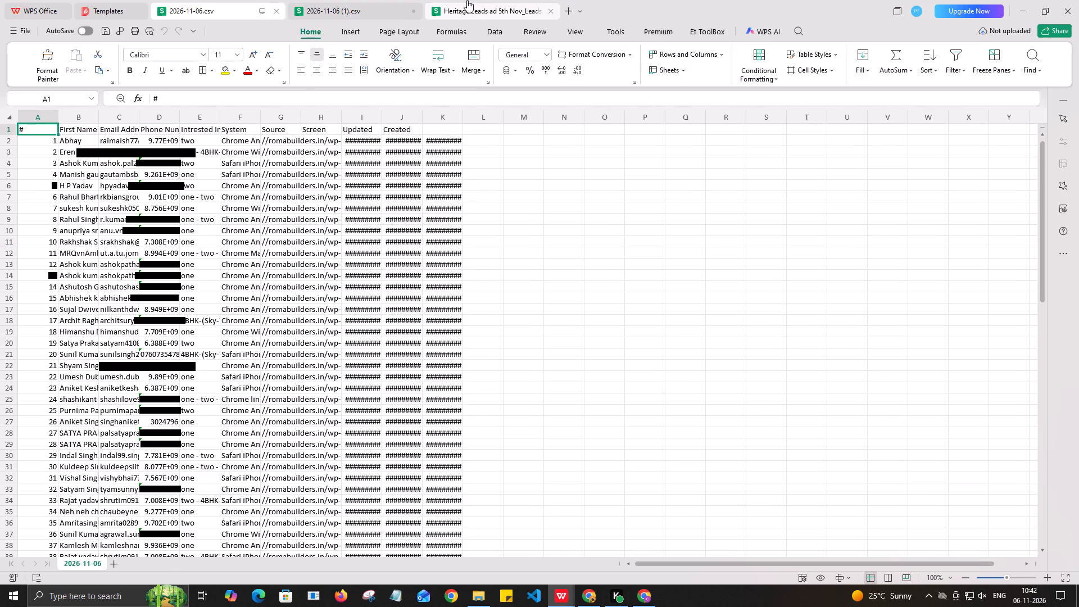
left_click(467, 0)
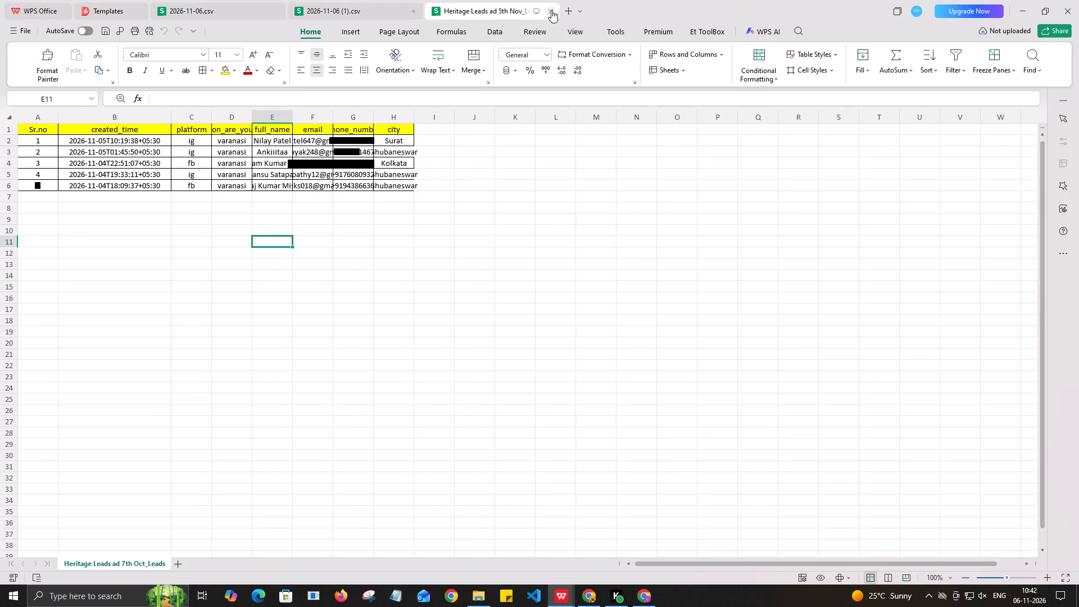
left_click(550, 11)
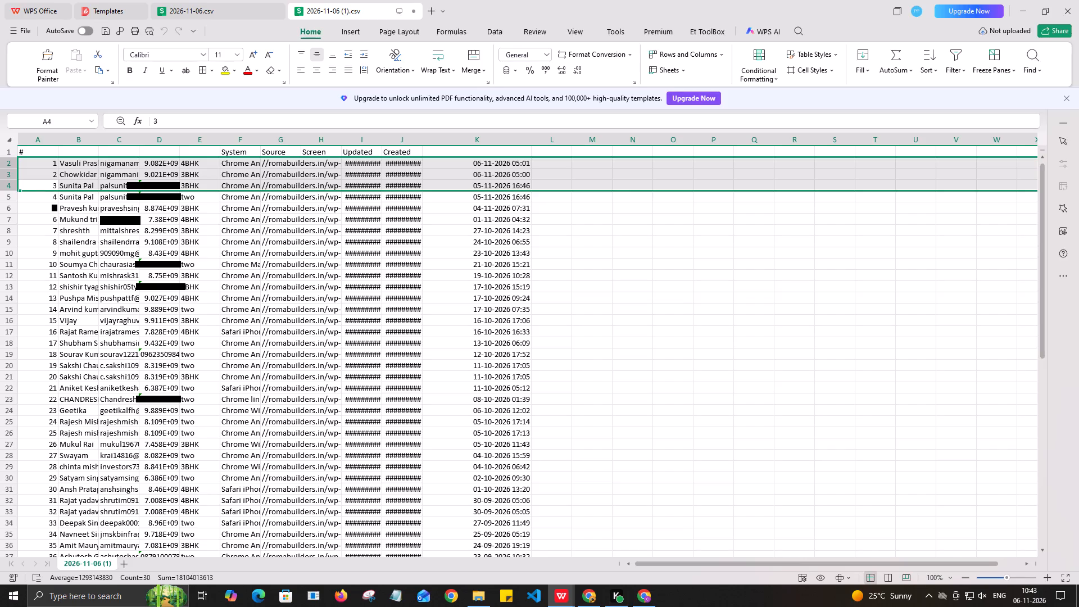
Open the earlier Roma Google Leads 29th Oct workbook from the Downloads folder.
left_click(477, 600)
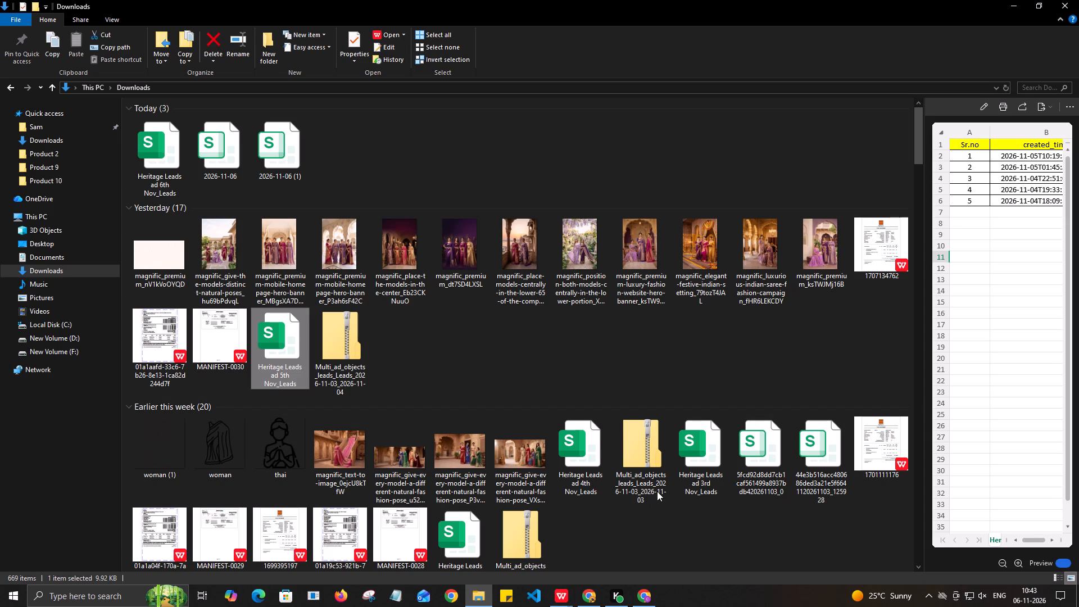
left_click(491, 356)
scroll(584, 365, "down", 1)
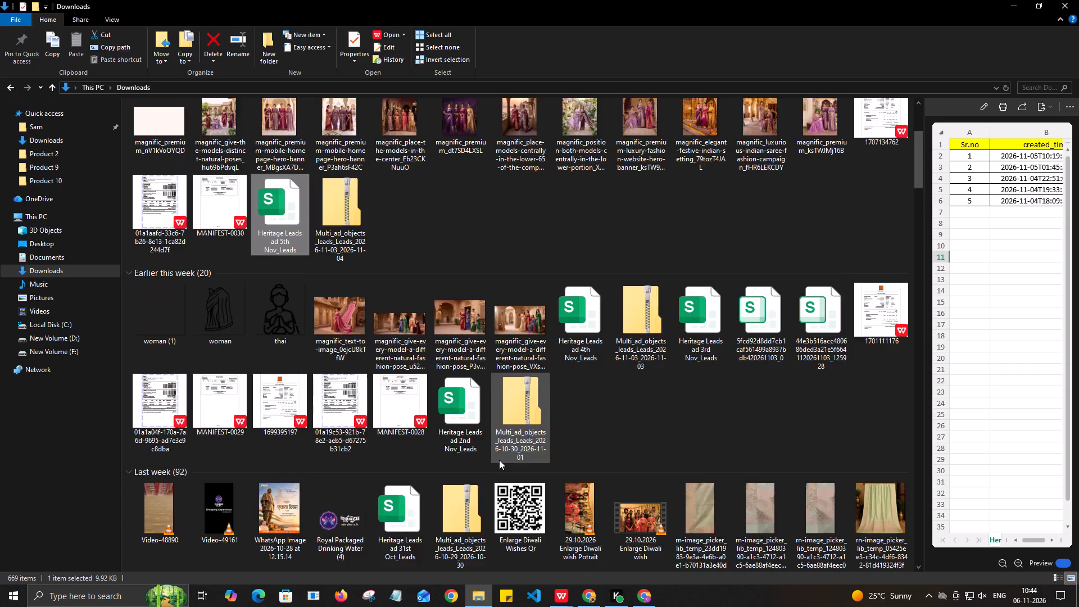
scroll(499, 460, "down", 1)
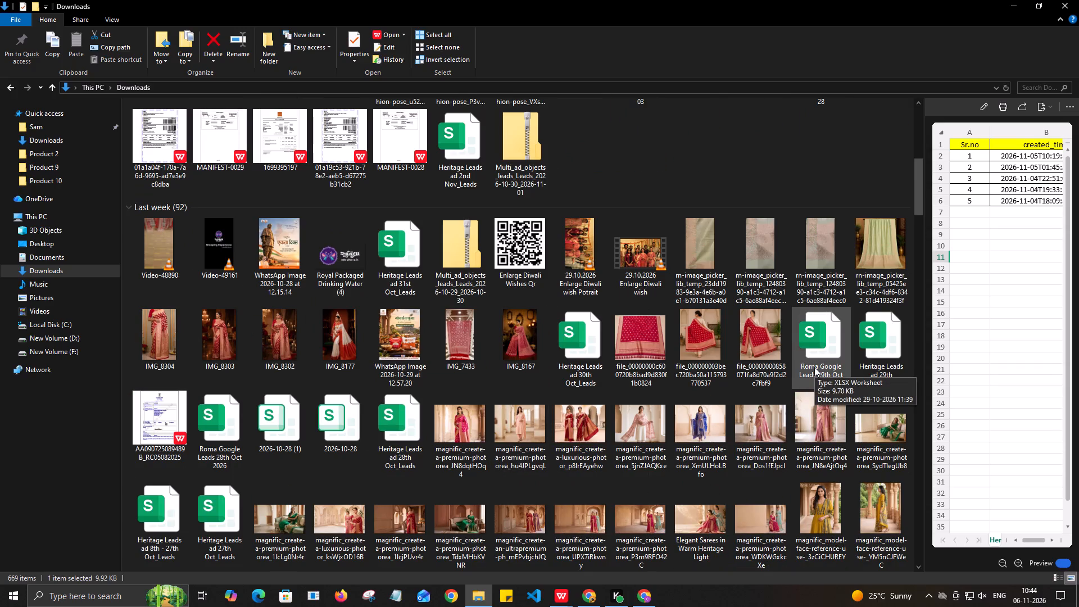
double_click(814, 367)
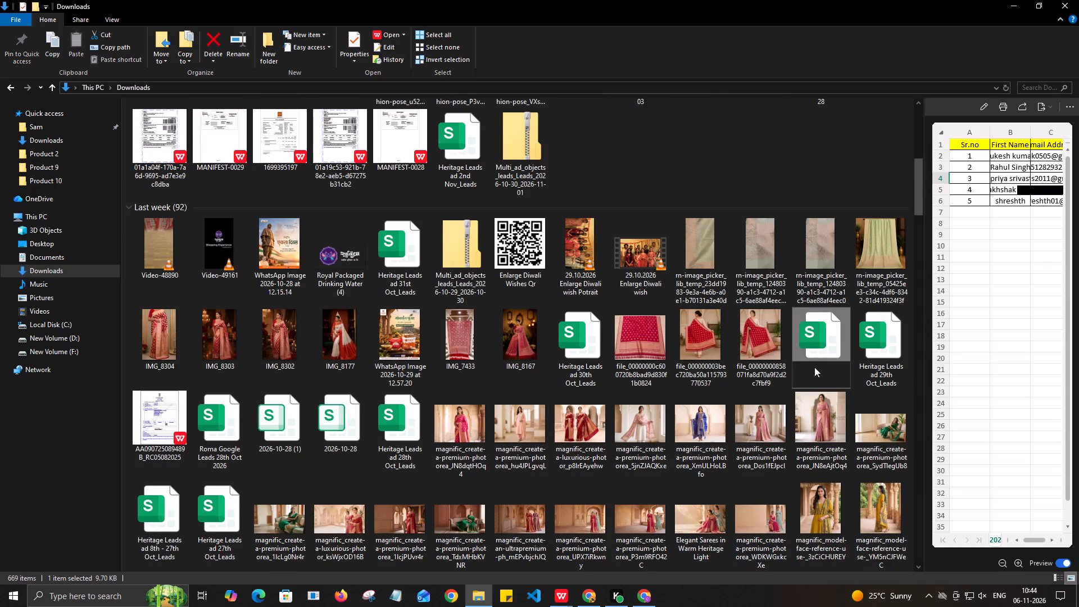
double_click(821, 337)
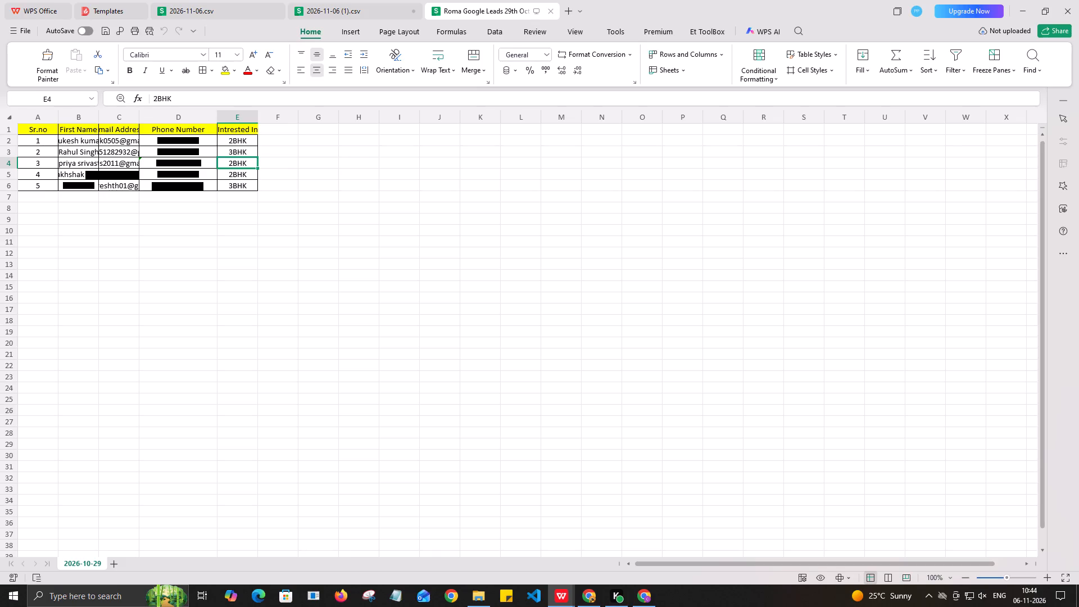
Widen column B in Roma Google Leads 29th Oct, 2026-11-06 (1).csv and 2026-11-06.csv to show the full first names.
left_click_drag(98, 117, 165, 117)
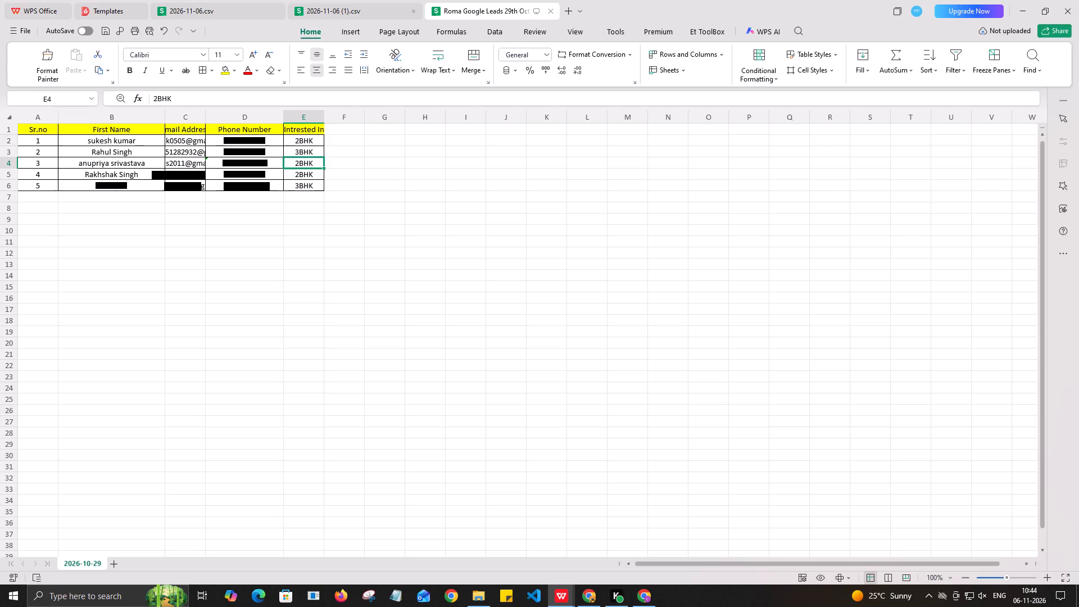
left_click(339, 2)
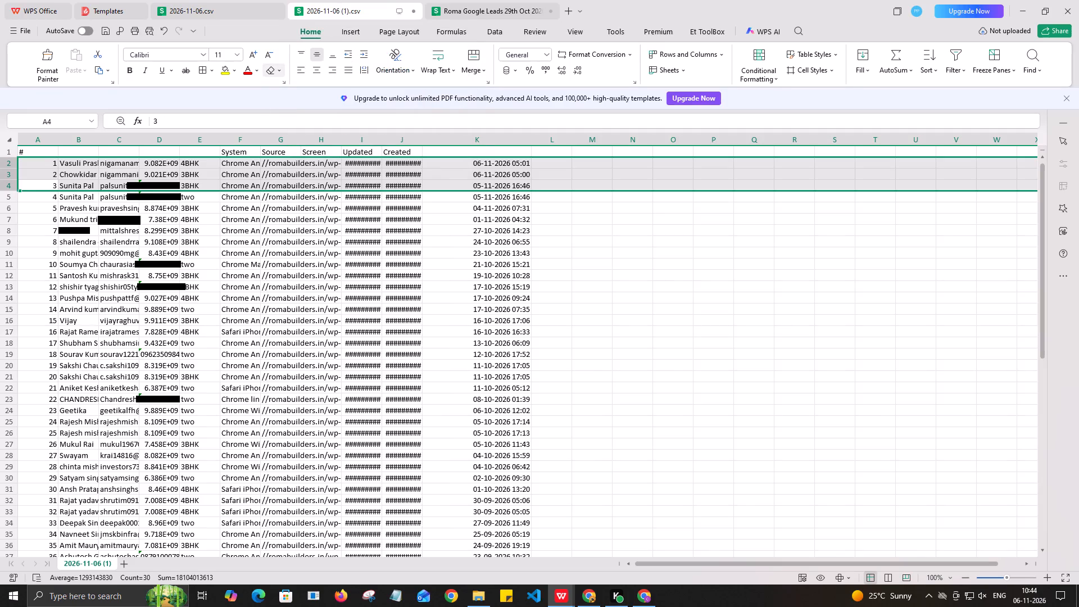
left_click(194, 207)
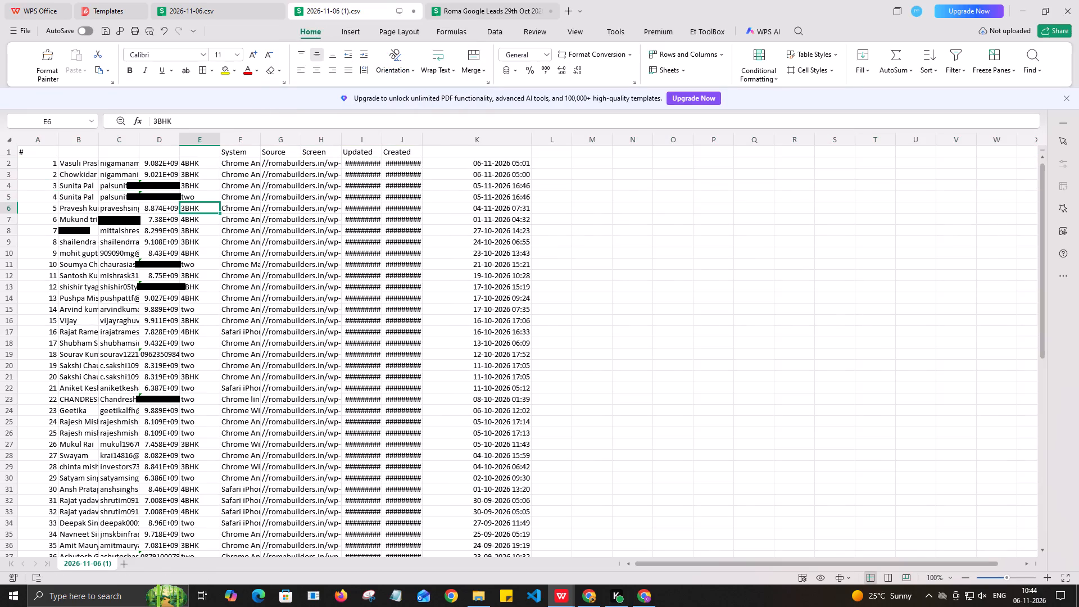
left_click_drag(97, 142, 159, 142)
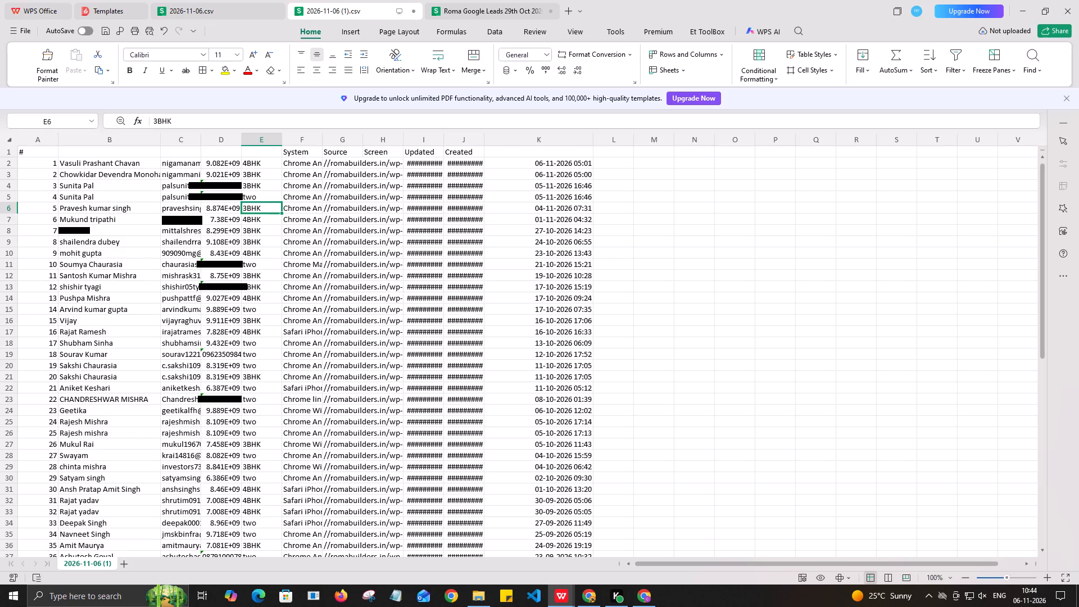
left_click(93, 262)
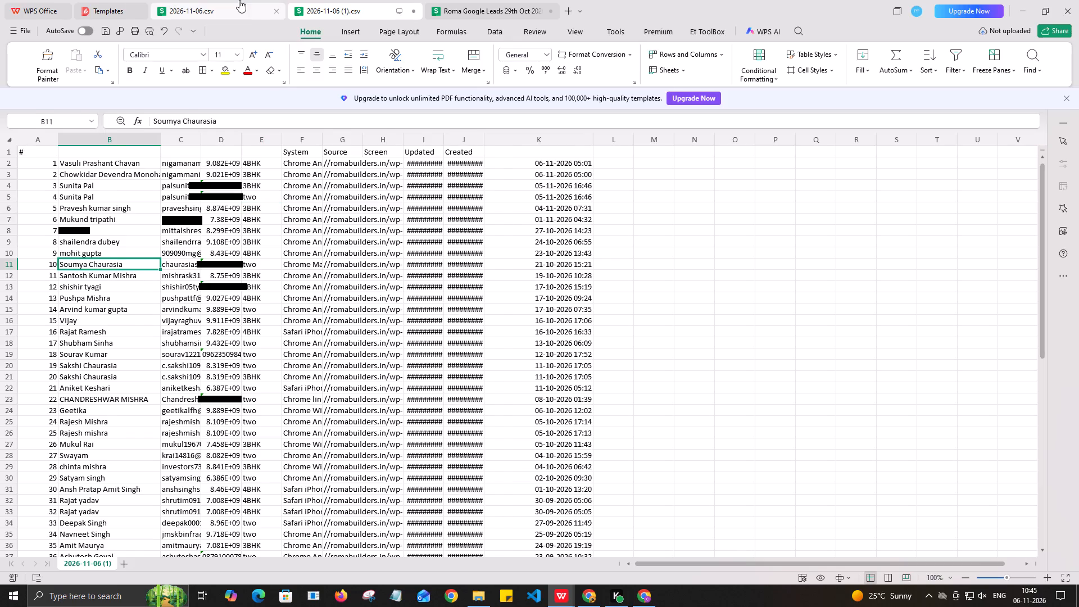
left_click(239, 0)
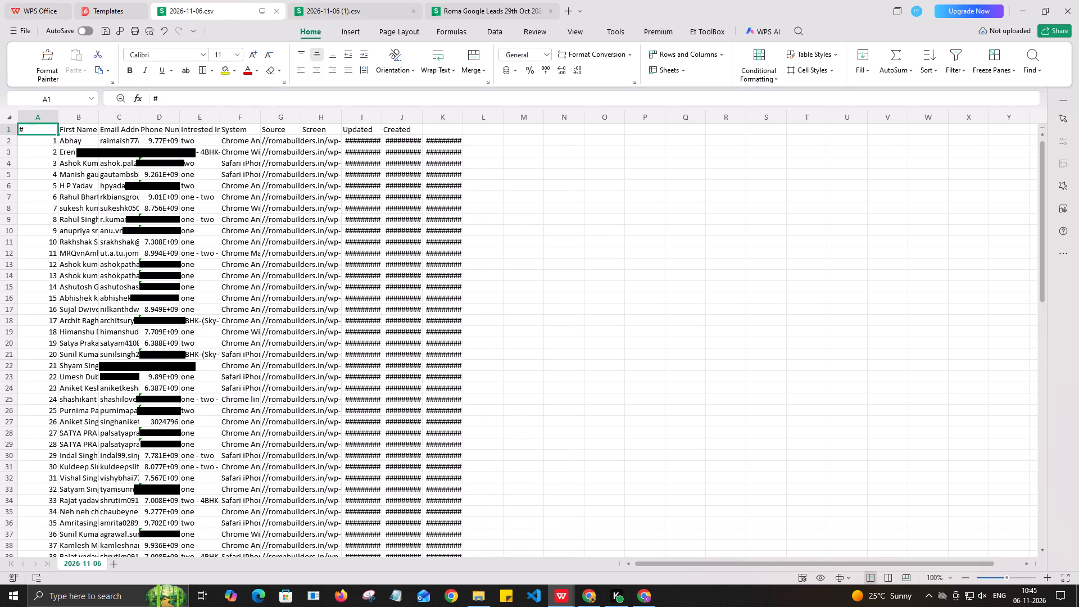
left_click_drag(99, 116, 164, 116)
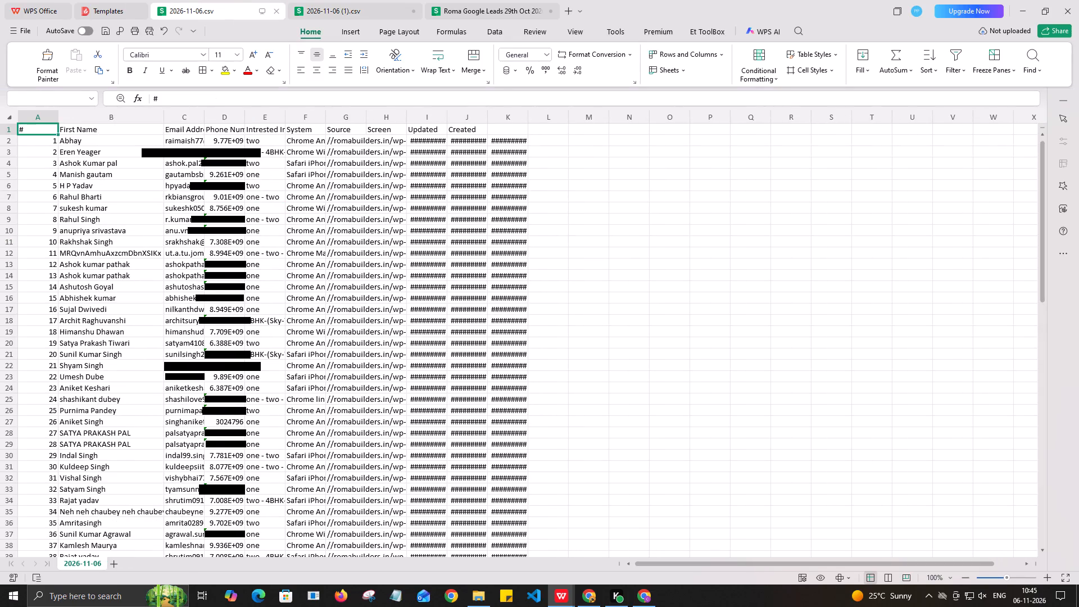
Compare both CSV exports with the Roma Google Leads 29th Oct workbook to find where its already listed leads begin.
left_click(93, 208)
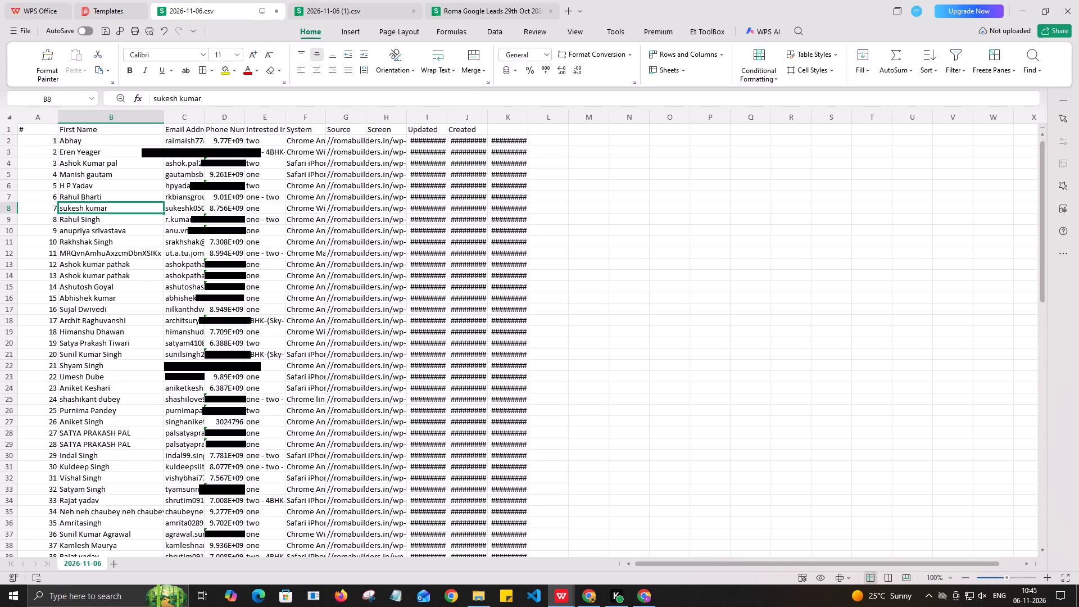
left_click_drag(9, 208, 11, 244)
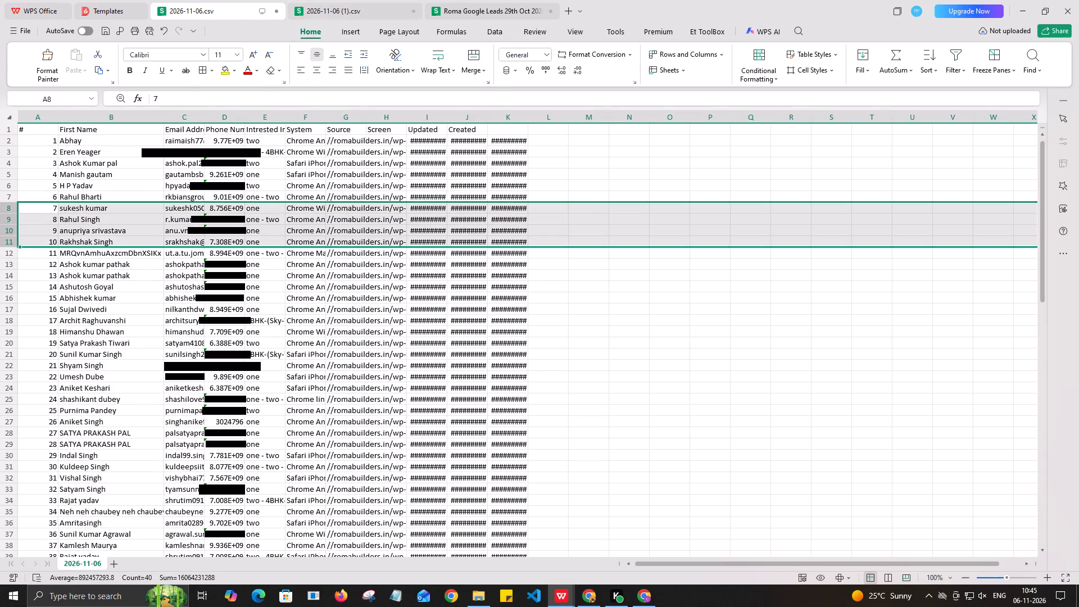
left_click(368, 7)
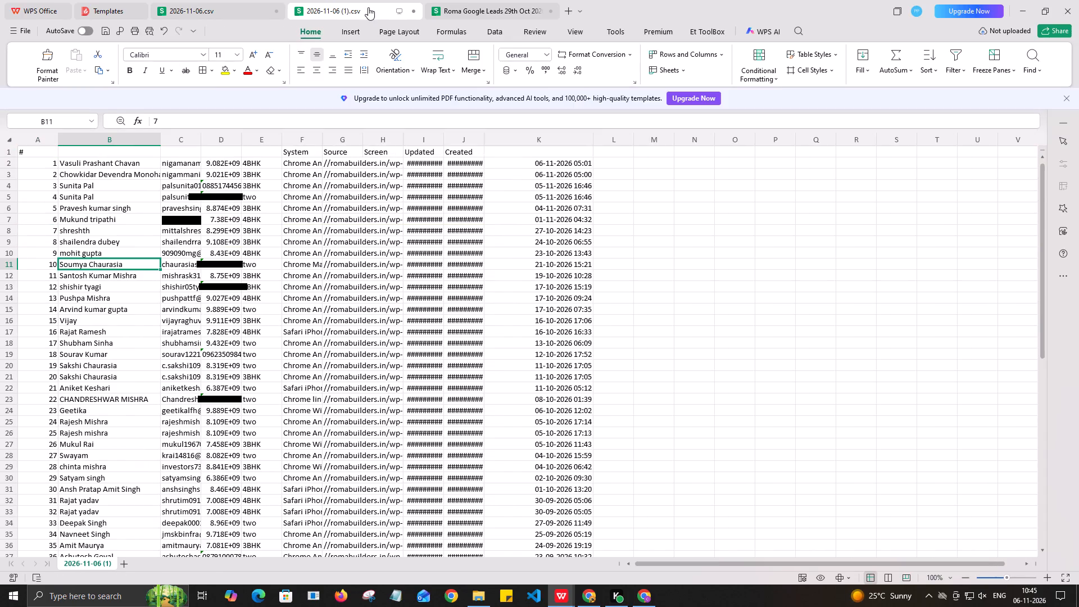
left_click(507, 0)
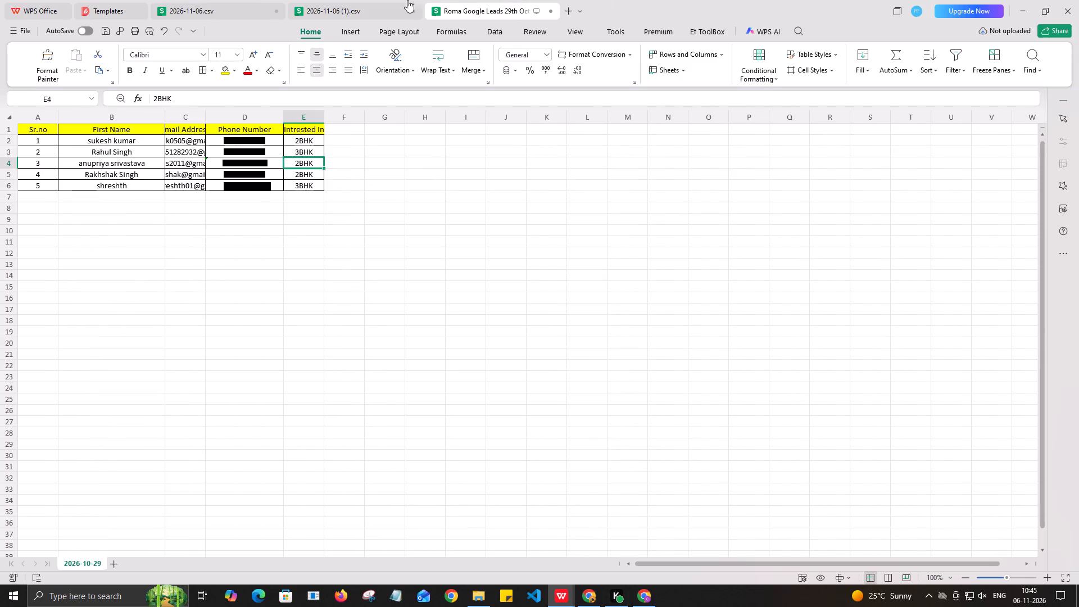
left_click(254, 0)
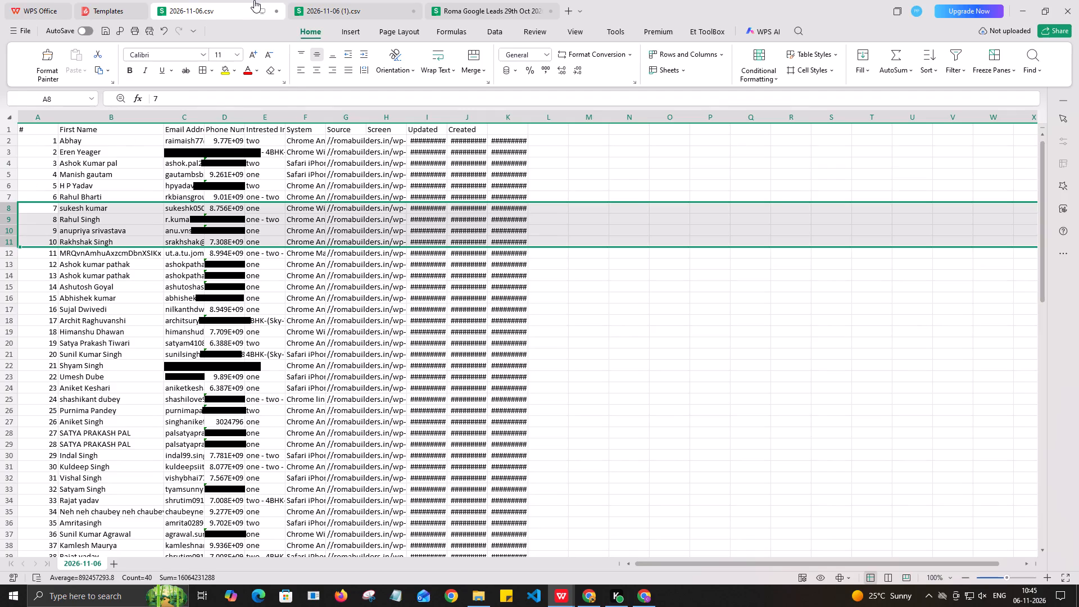
left_click(368, 0)
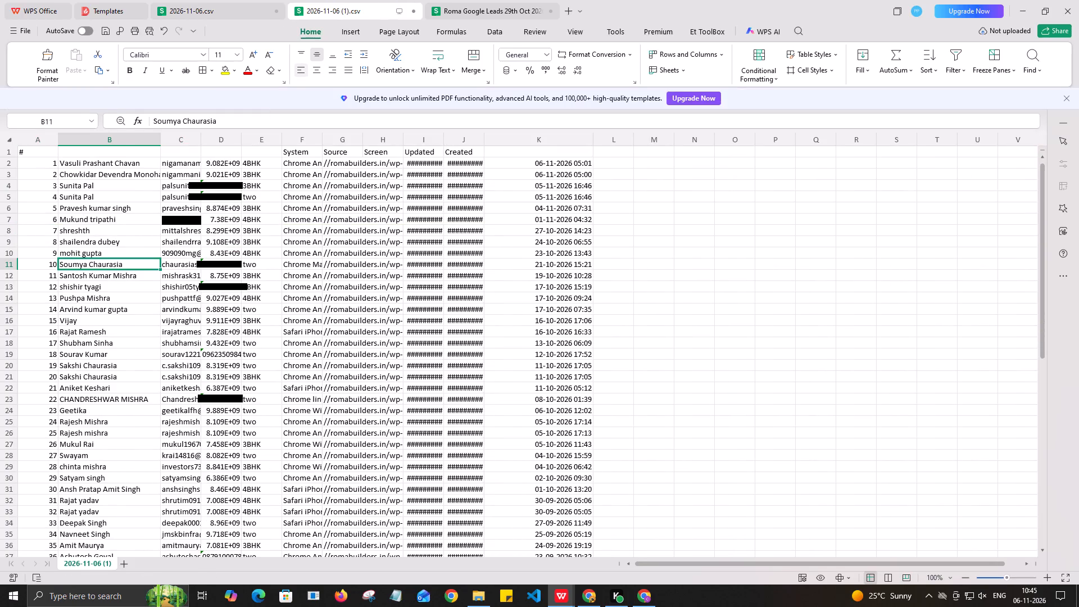
left_click(11, 232)
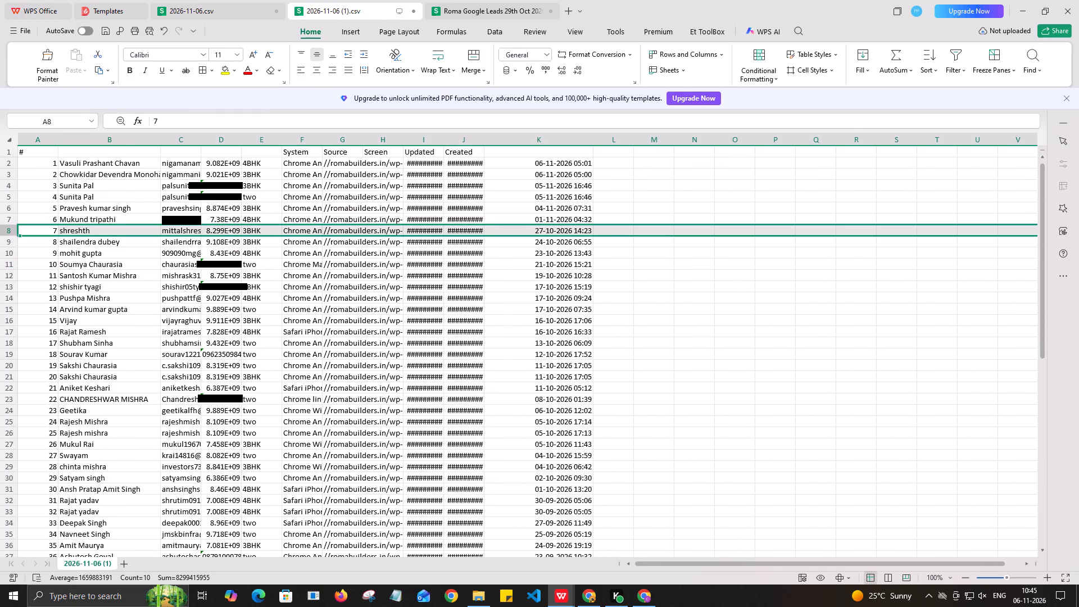
left_click(12, 220)
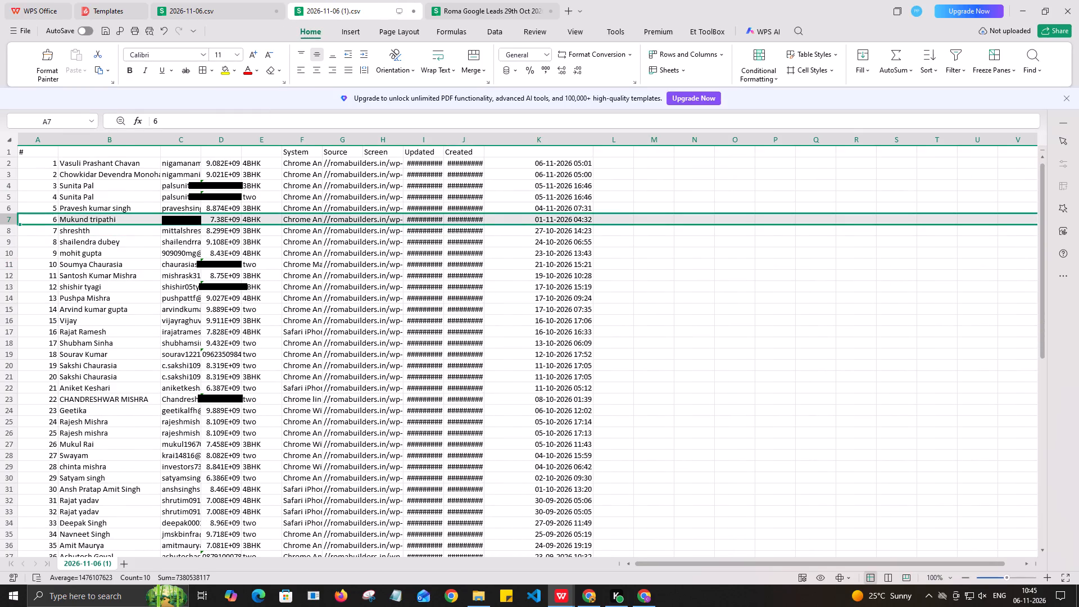
left_click(11, 229)
Delete the older lead rows in 2026-11-06.csv from row 8 down past the last entry, keeping leads 1 to 6.
left_click(240, 0)
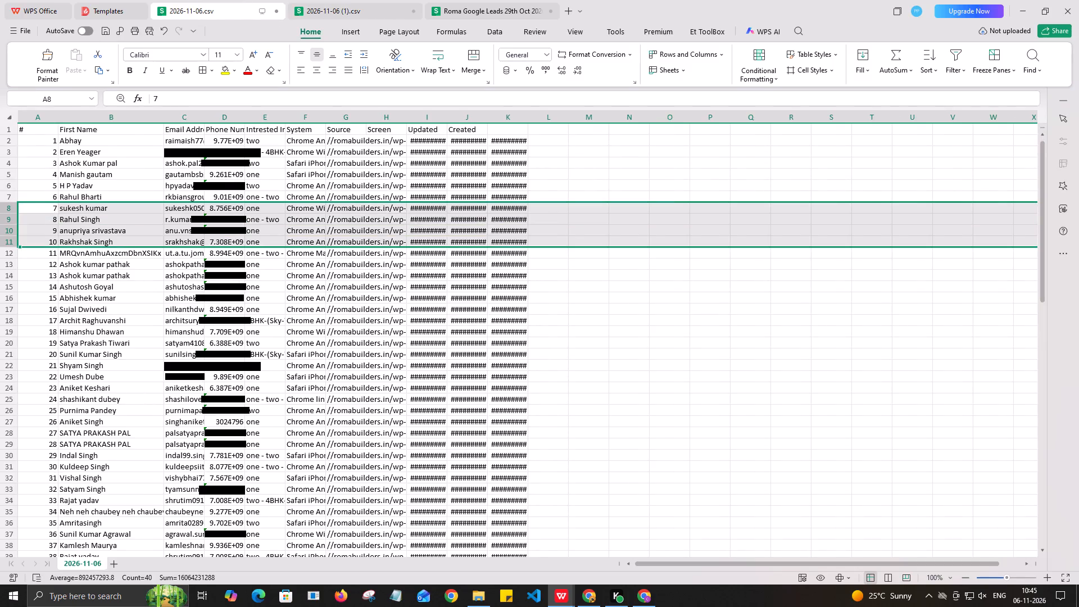
left_click(7, 209)
left_click_drag(7, 209, 8, 332)
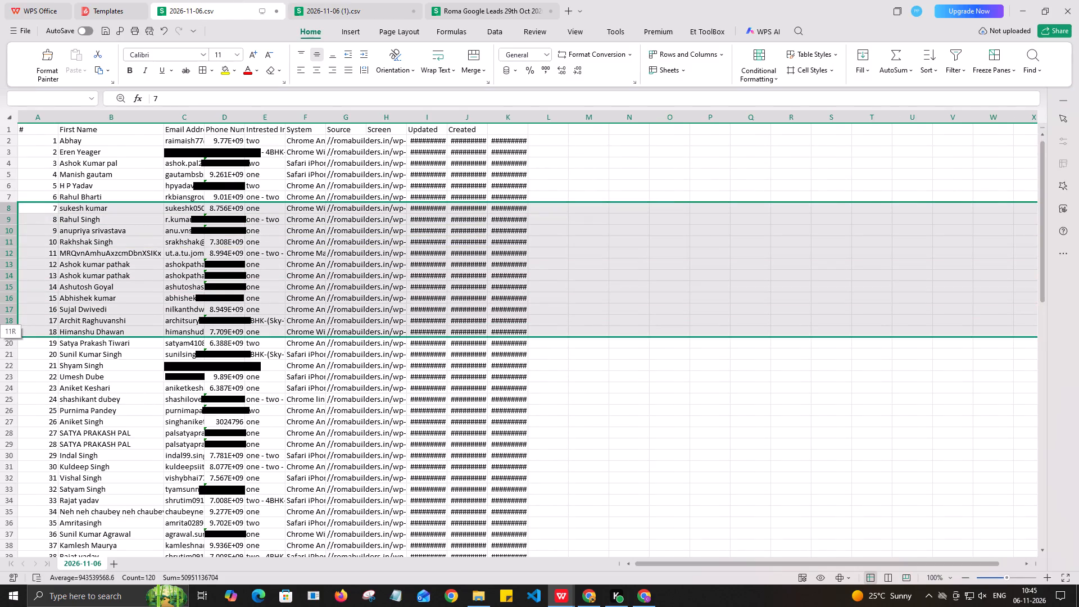
left_click_drag(8, 332, 18, 547)
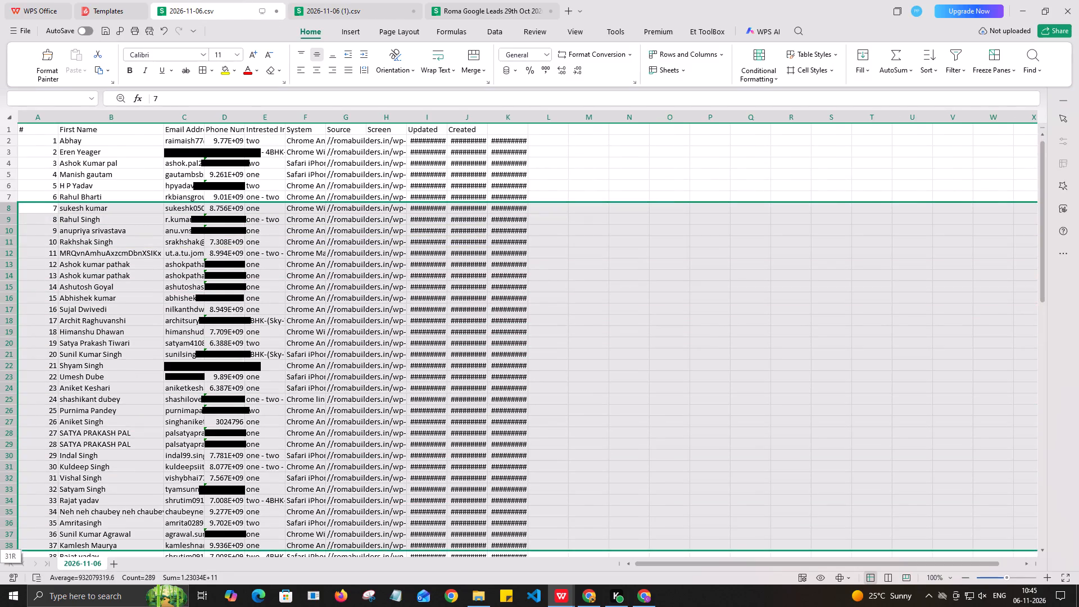
left_click_drag(18, 547, 24, 595)
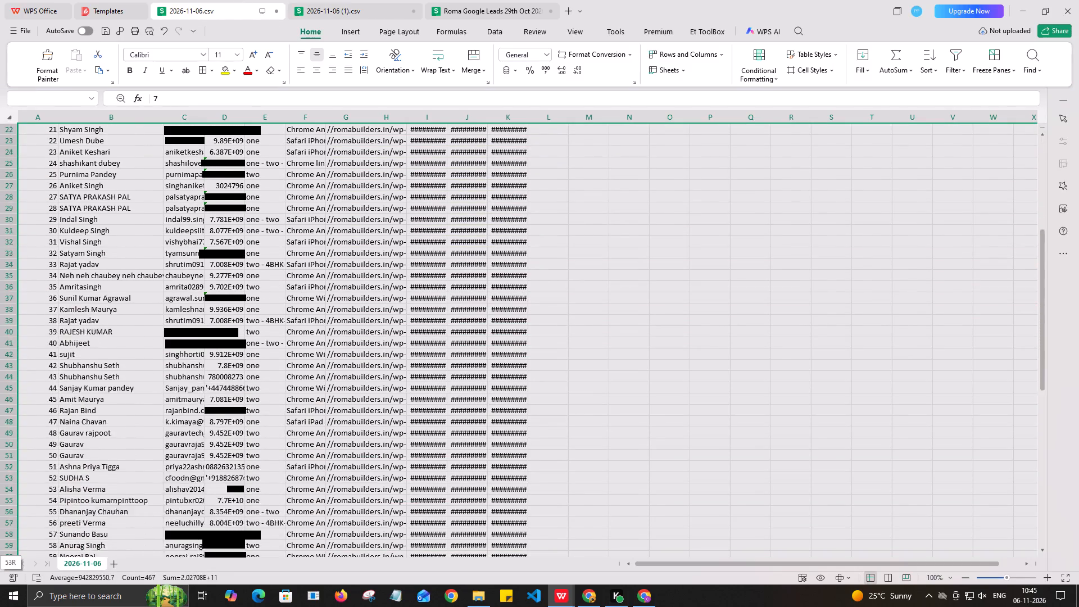
left_click_drag(24, 595, 61, 480)
scroll(61, 481, "down", 9)
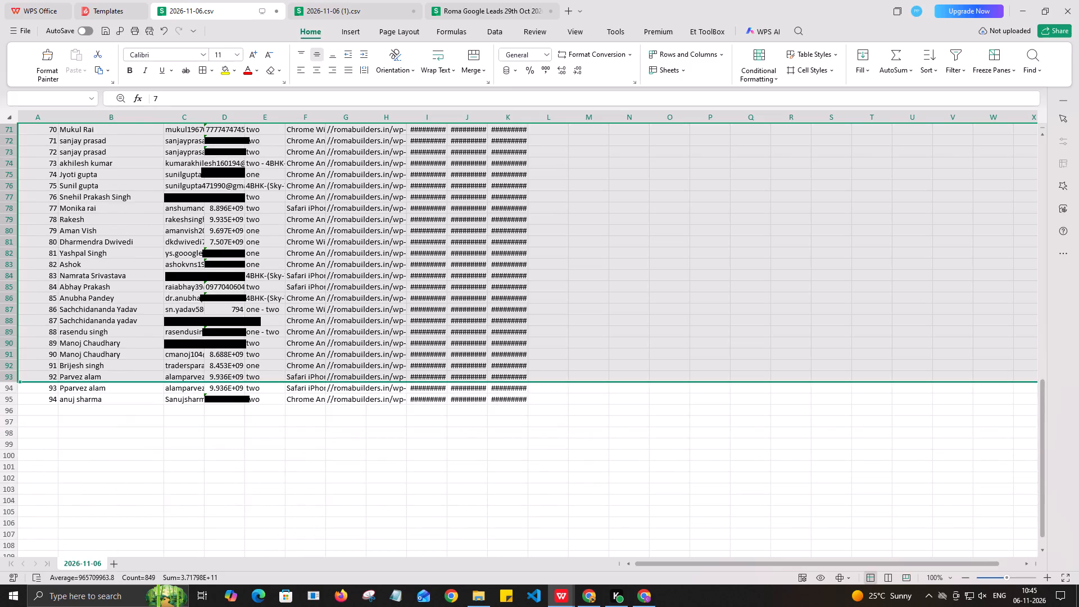
left_click_drag(61, 480, 9, 525)
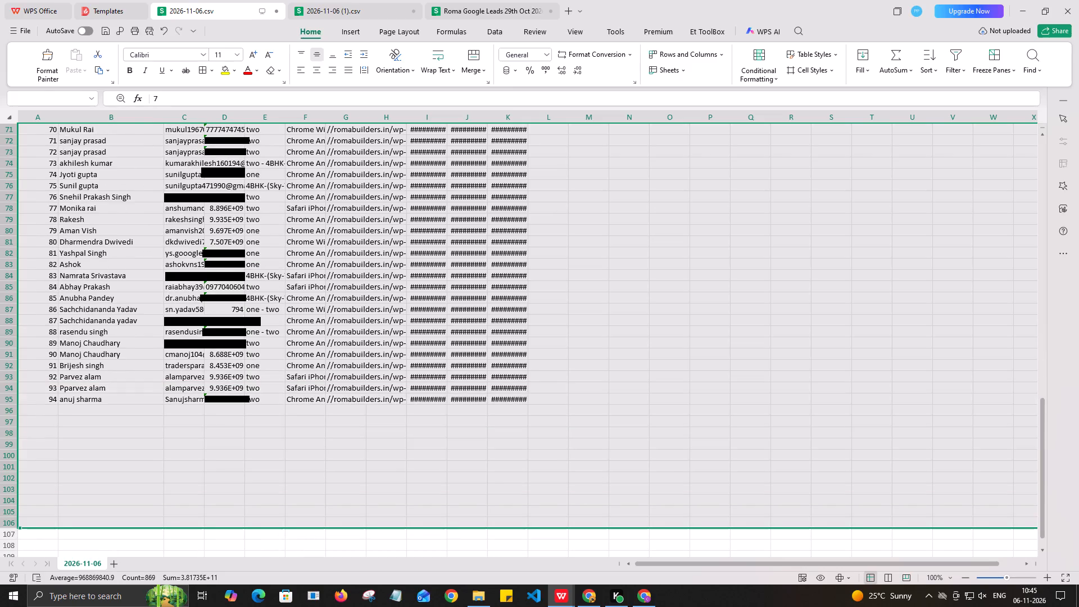
right_click(1, 298)
right_click(9, 296)
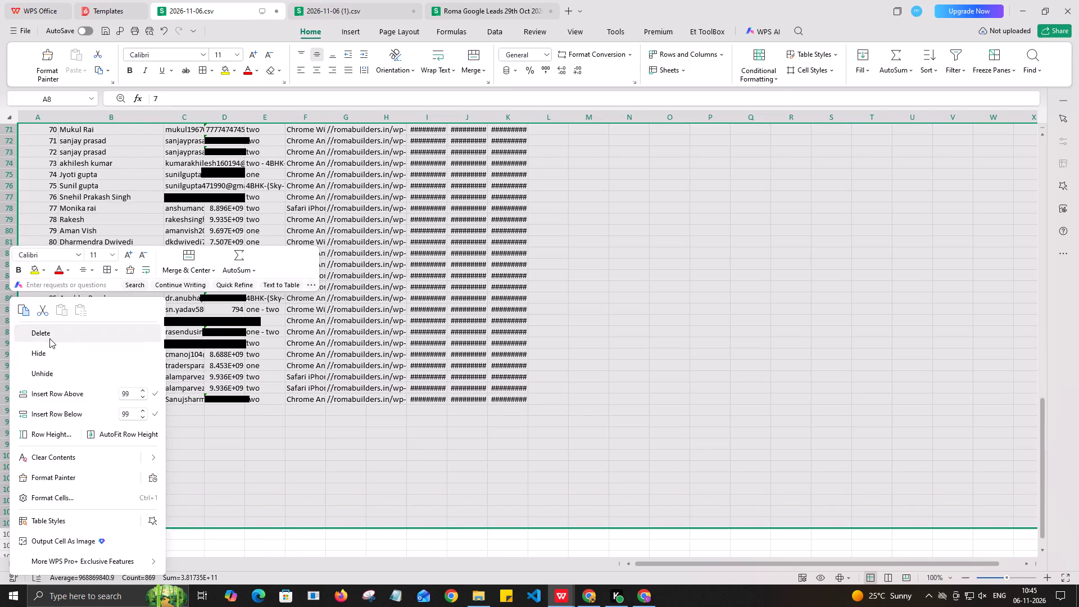
left_click(49, 338)
scroll(212, 334, "up", 5)
left_click(215, 333)
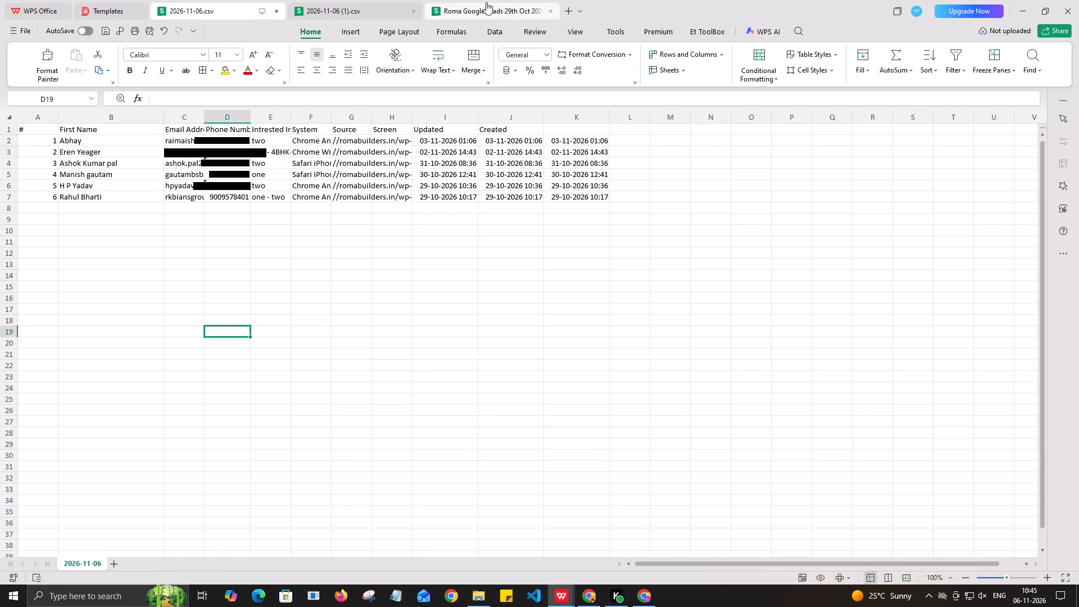
Copy leads 1 to 6 from rows 2–7 of 2026-11-06 (1).csv into 2026-11-06.csv starting at row 8, below the remaining leads.
left_click(362, 0)
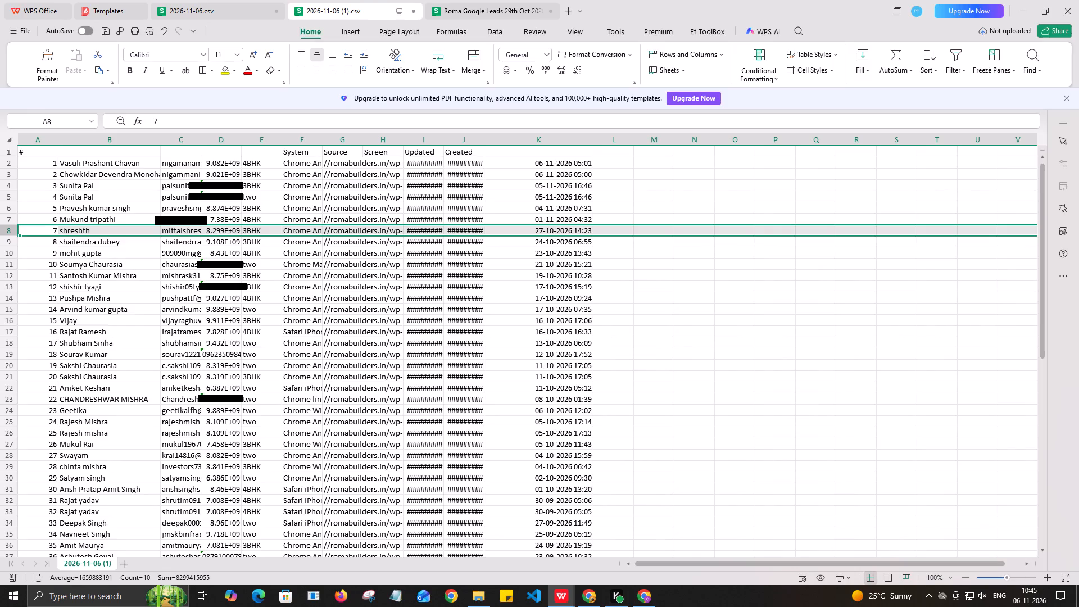
left_click_drag(9, 220, 24, 169)
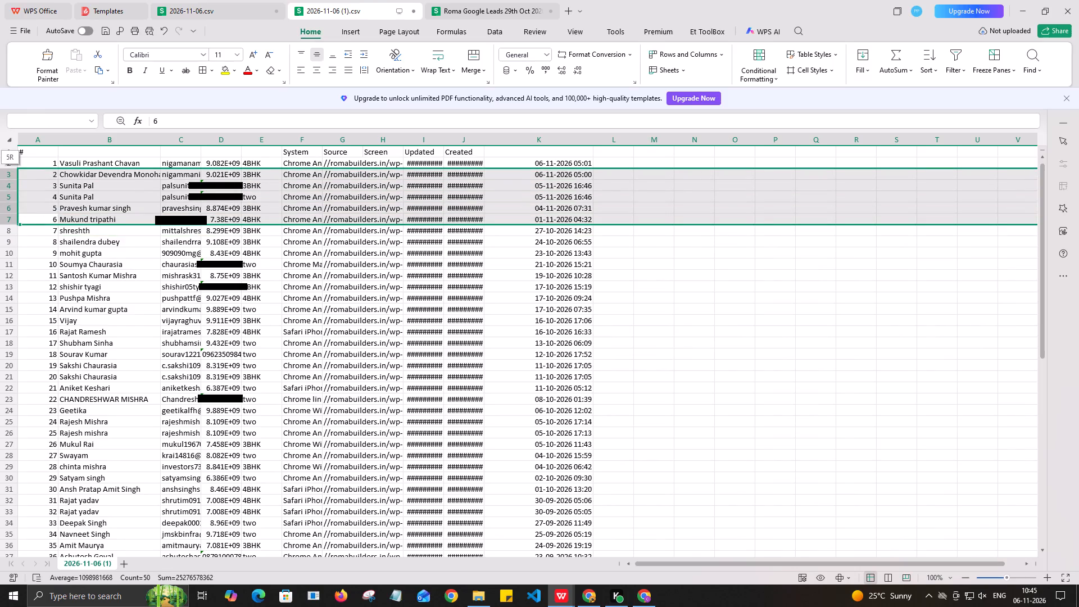
left_click_drag(24, 169, 28, 166)
key("ctrl+c")
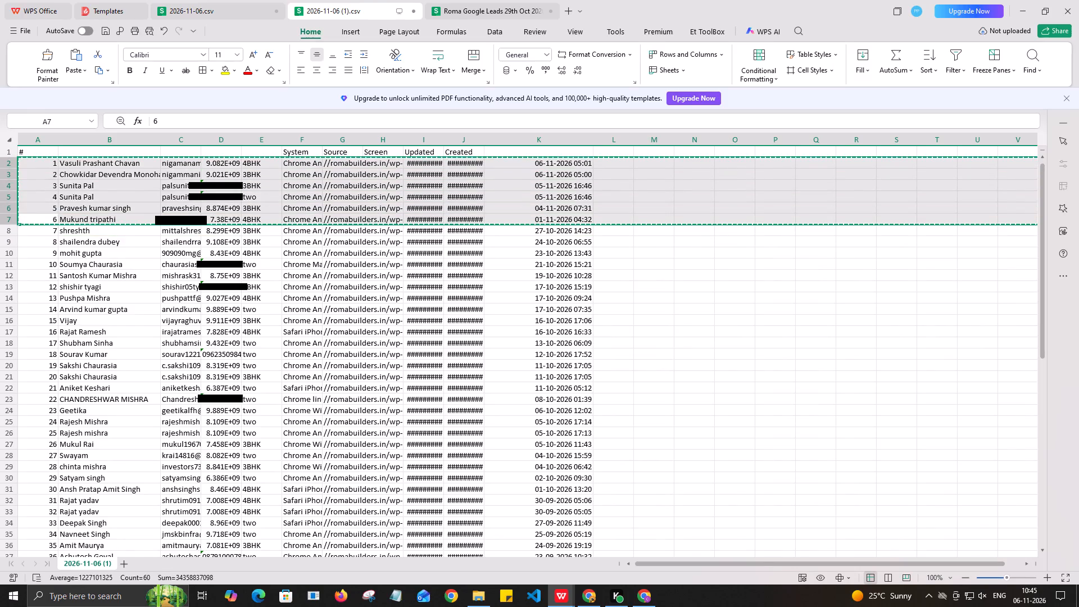
left_click(220, 0)
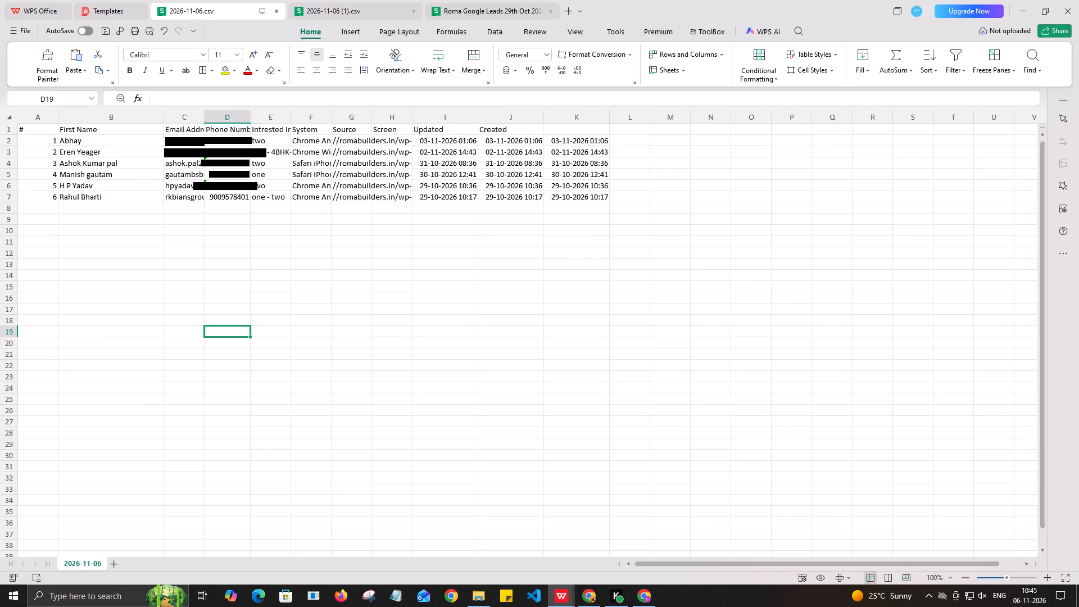
left_click(7, 209)
key("ctrl+v")
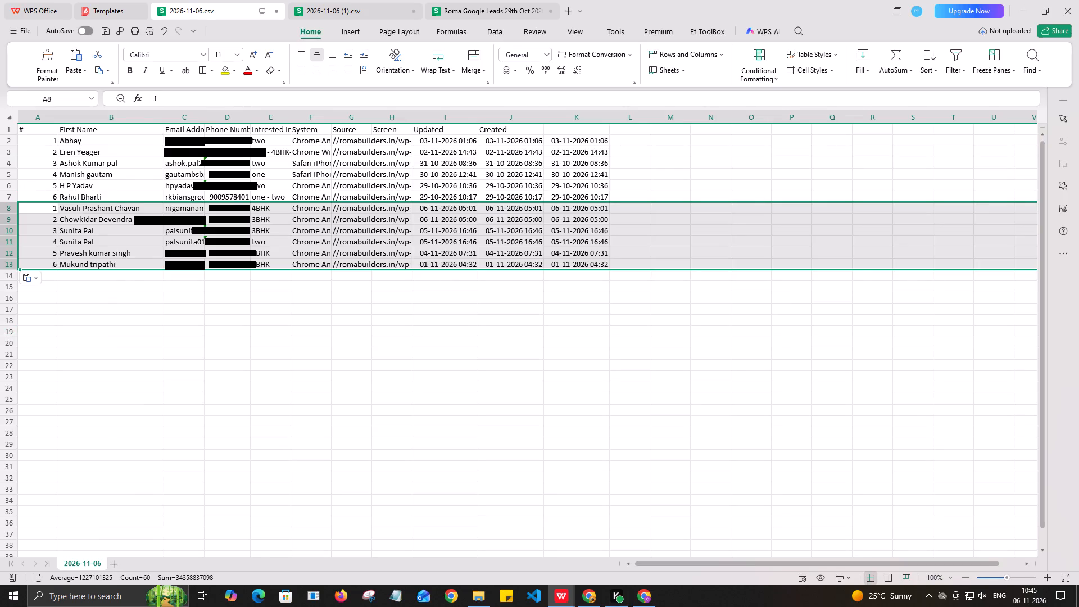
left_click(526, 301)
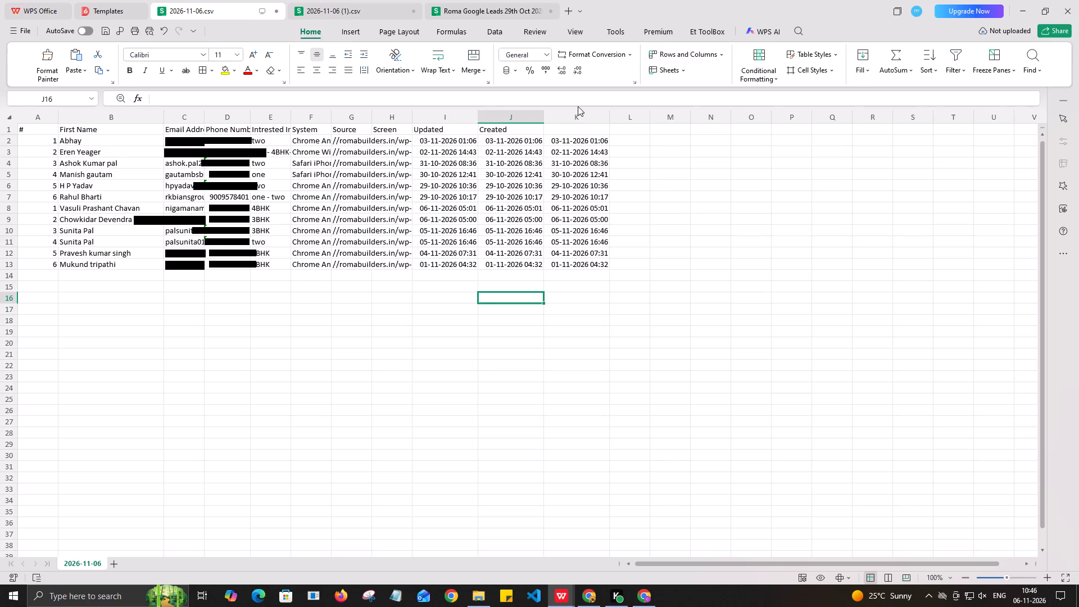
Rename the header in cell A1 of 2026-11-06.csv as Sr.no.
left_click(37, 132)
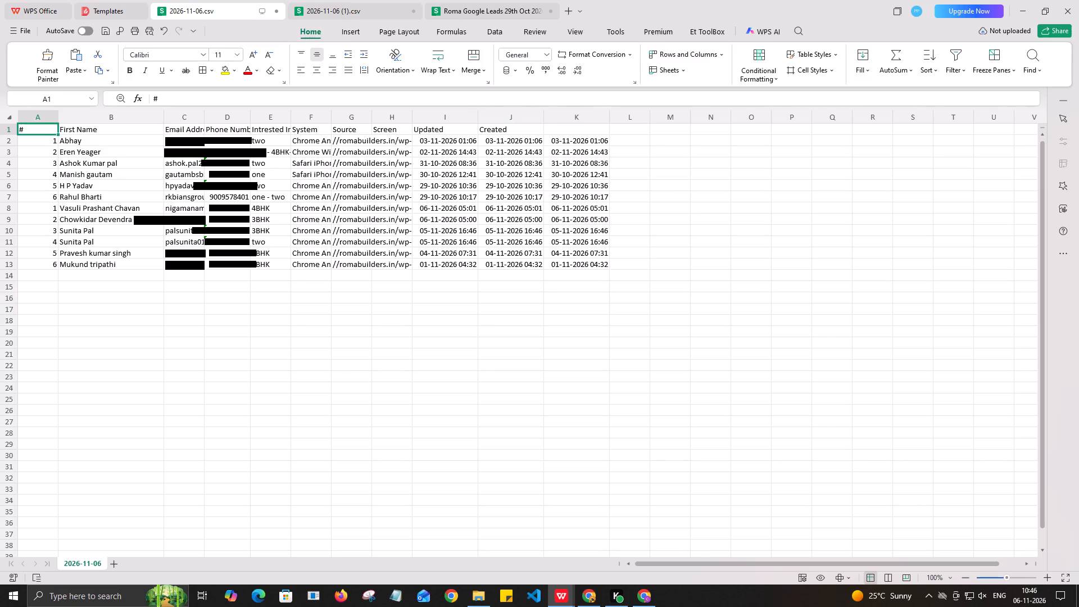
type("Sr.no")
key("Return")
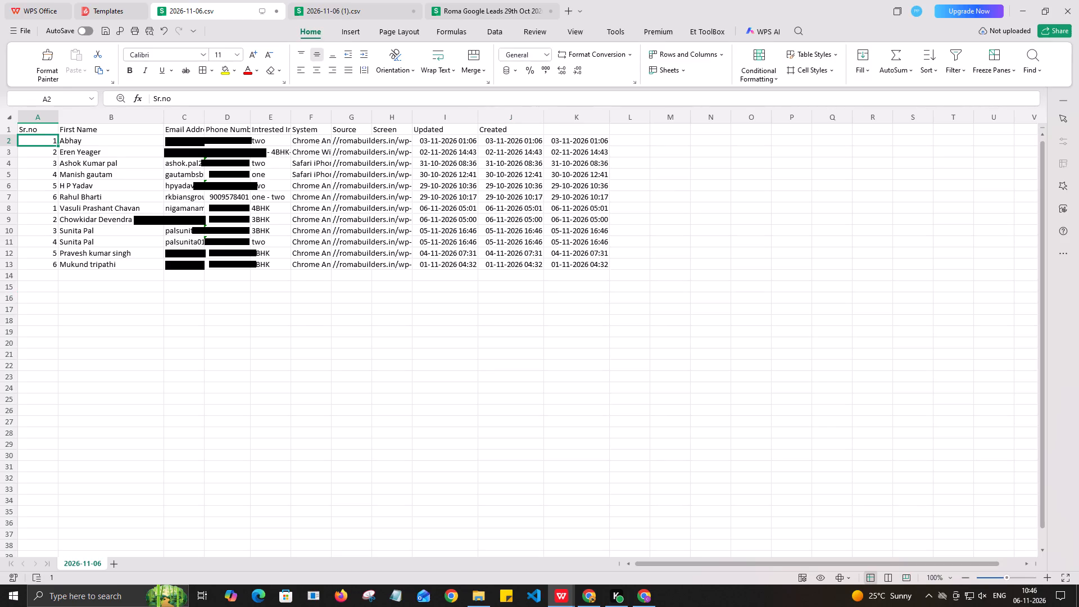
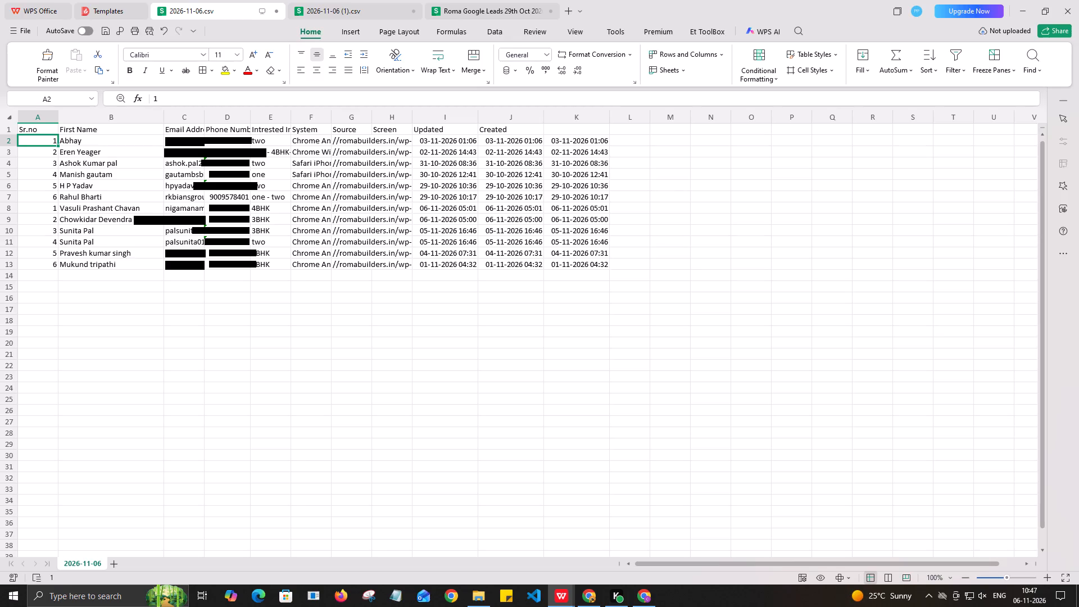
Widen the Phone Number and Email Address columns in 2026-11-06.csv so their full contents fit.
left_click_drag(251, 115, 359, 109)
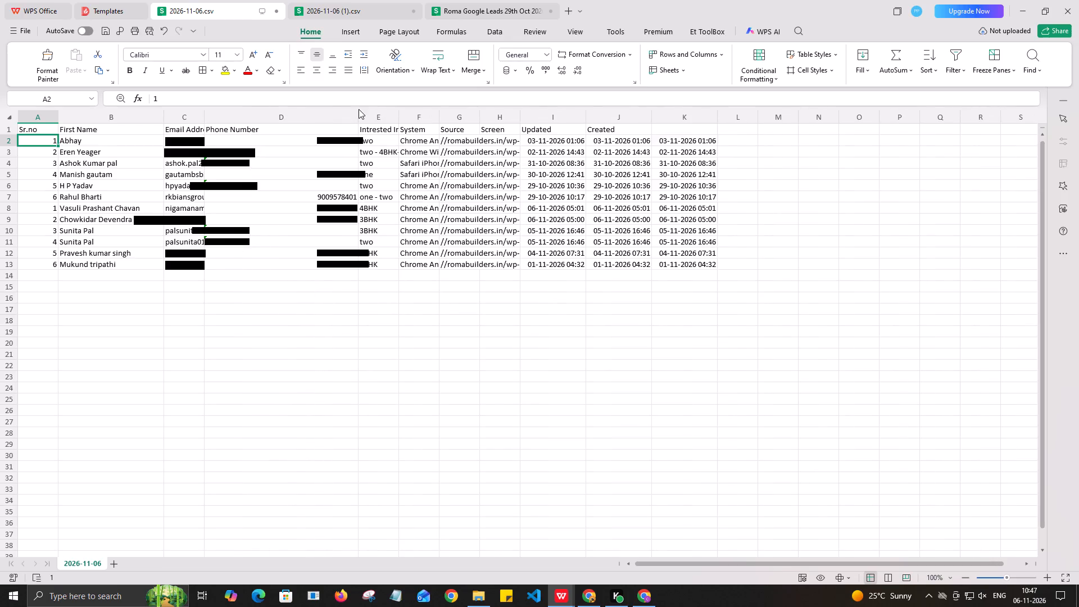
left_click_drag(204, 118, 216, 119)
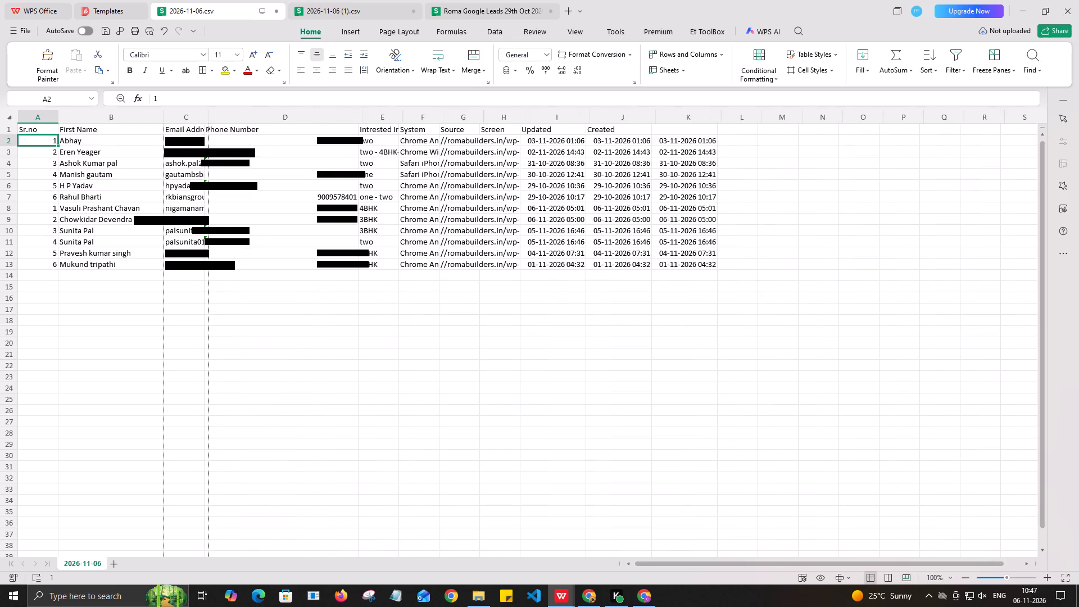
left_click_drag(216, 119, 294, 119)
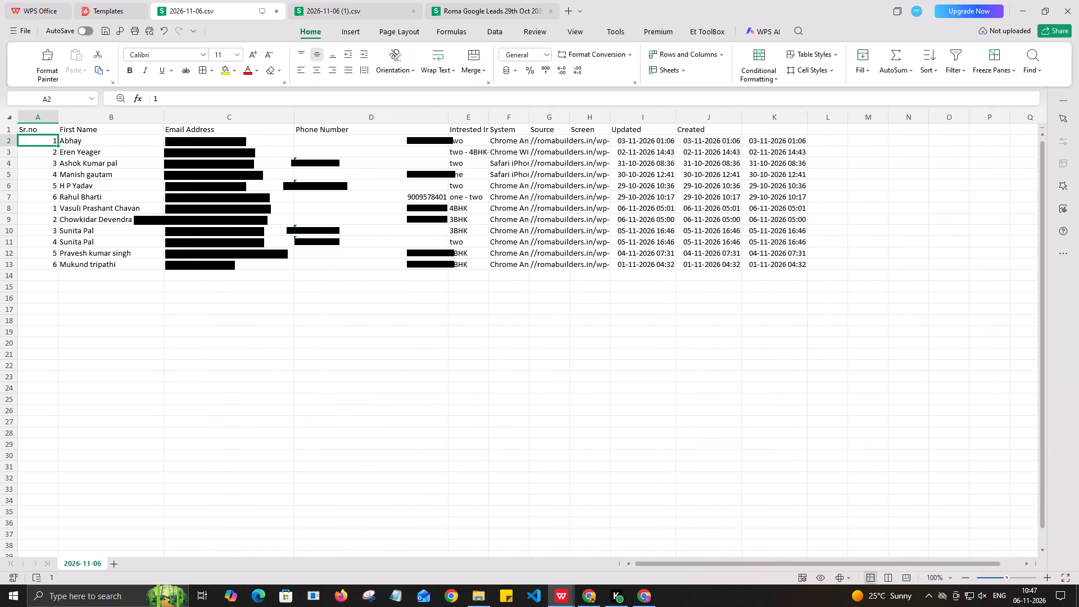
Center the contents of the entire sheet horizontally.
left_click(4, 116)
left_click(316, 74)
left_click(573, 337)
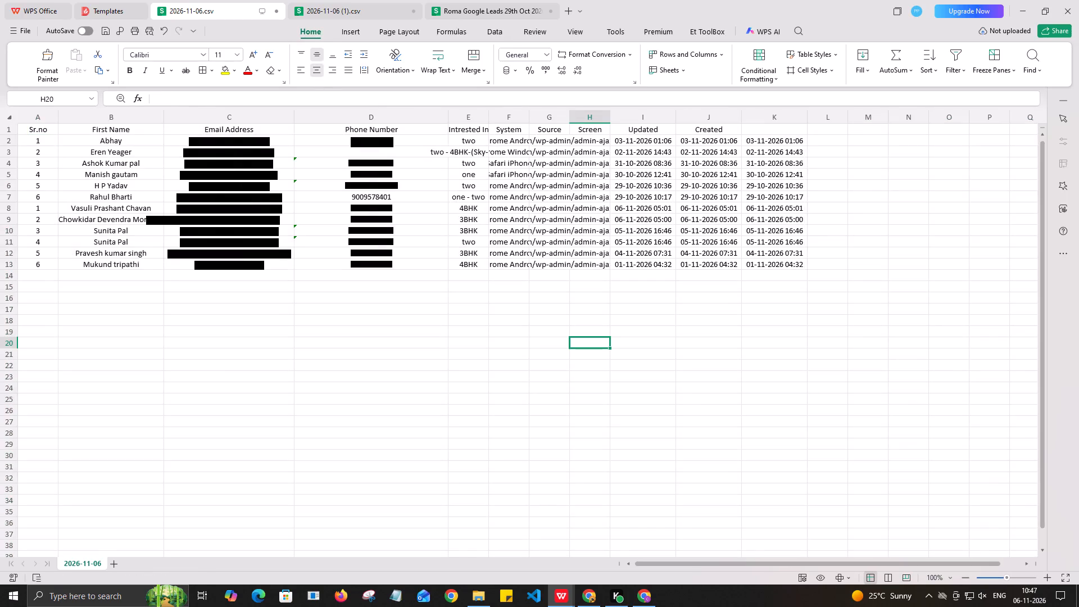
Delete row 3, the lead with Sr.no 2 and interest "two - 4BHK".
left_click(8, 153)
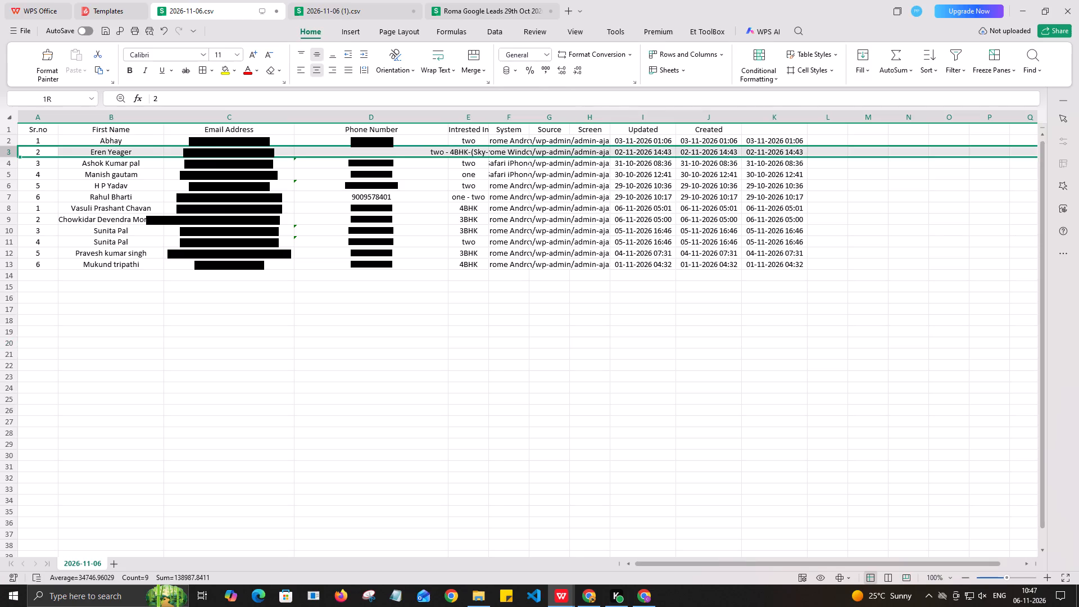
right_click(8, 153)
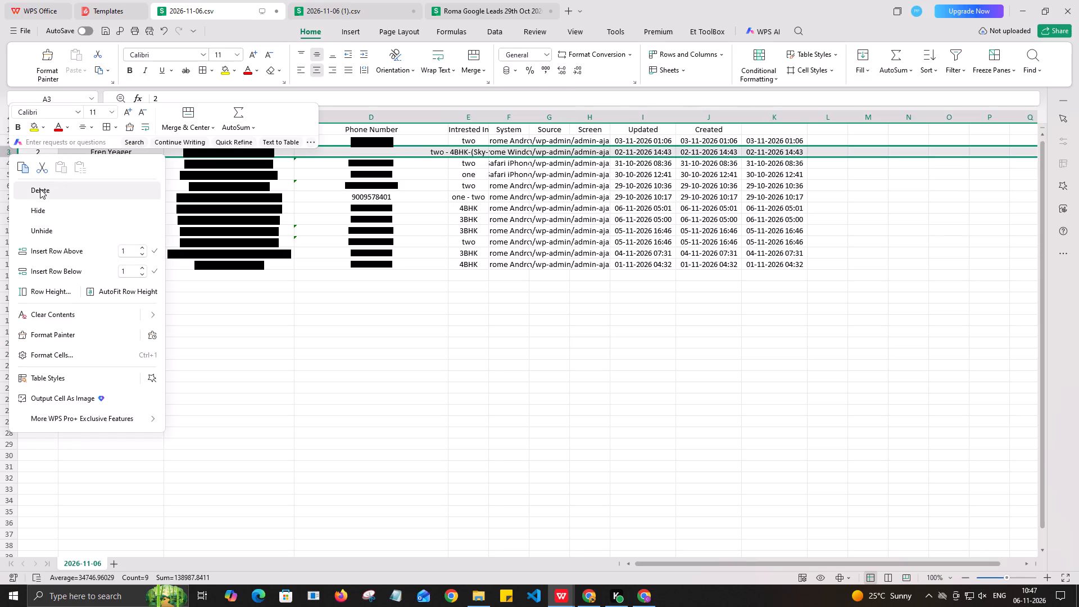
left_click(40, 188)
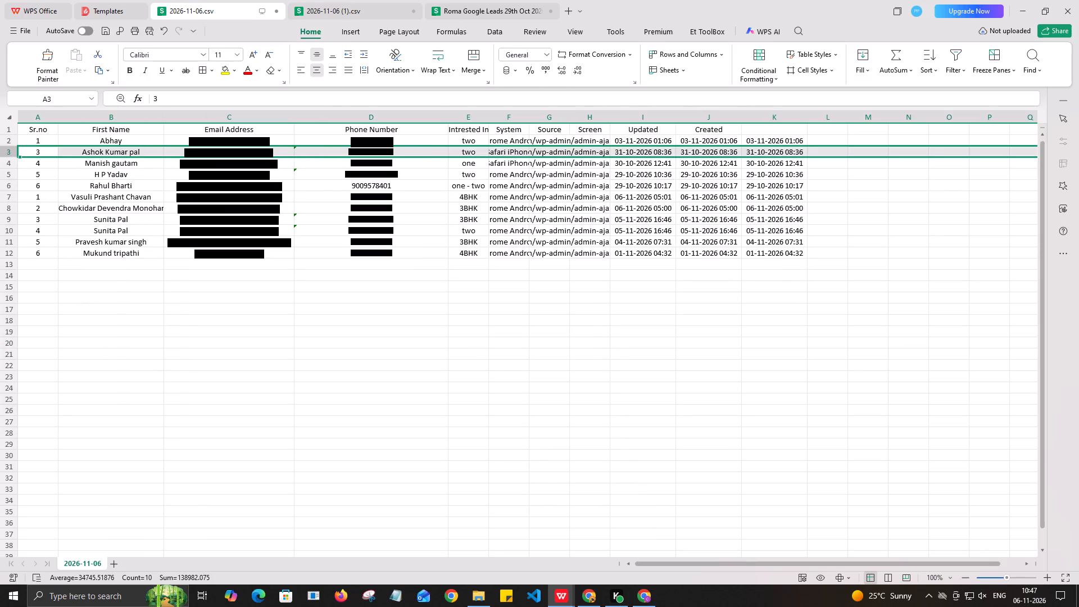
Remove the extra leading prefix from the phone number in cell D5, keeping the remaining digits.
double_click(353, 174)
left_click_drag(355, 175, 338, 174)
key("BackSpace")
key("Return")
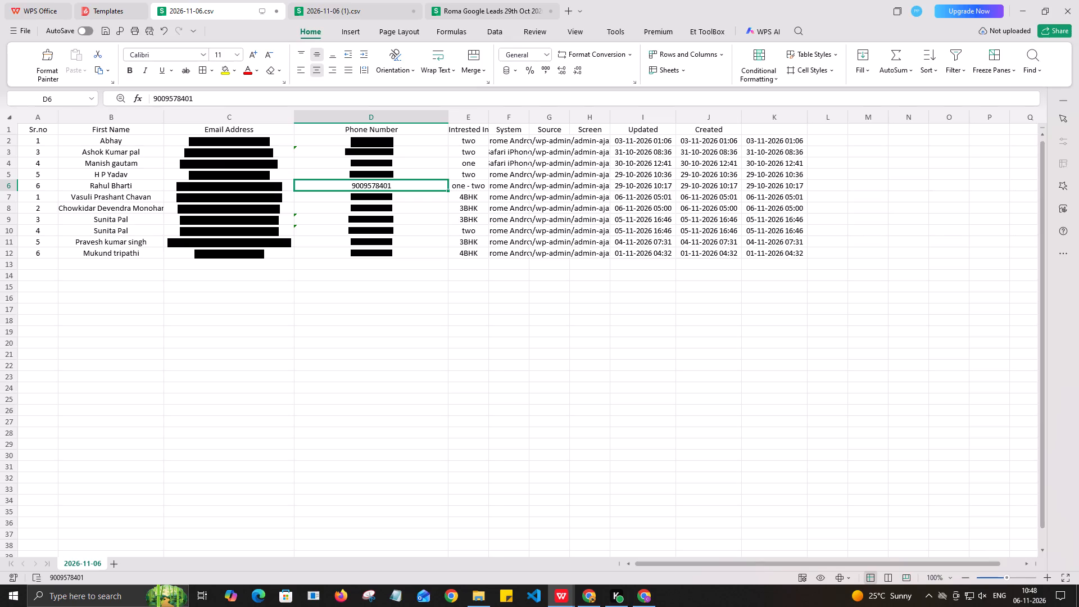
Renumber the Sr.no column consecutively from 1 to 11 in cells A2 to A12.
left_click(48, 151)
key("2")
key("Return")
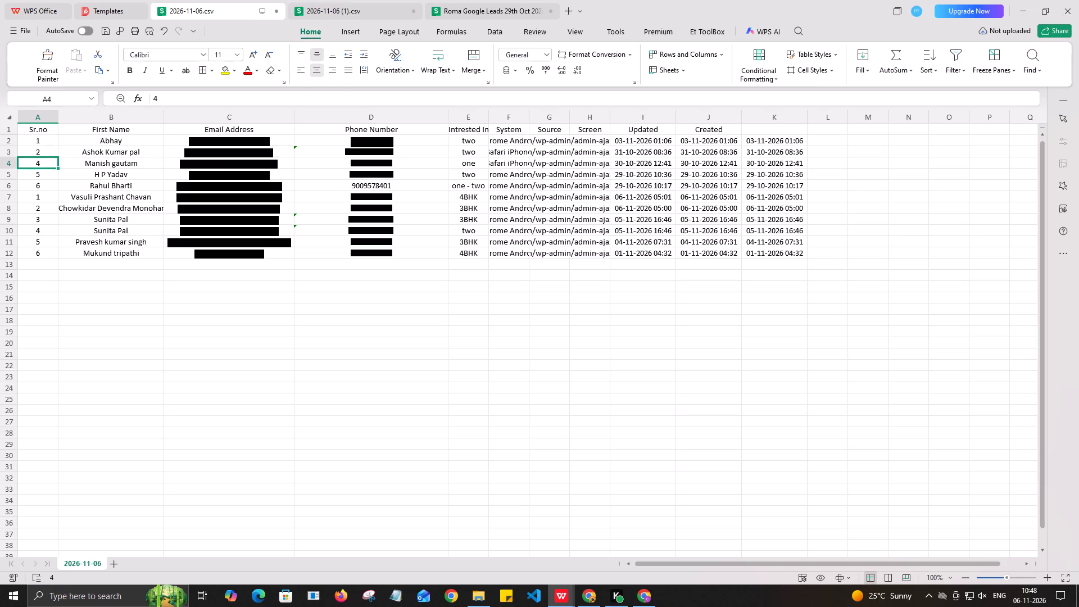
key("3")
key("Return")
left_click_drag(47, 140, 54, 164)
left_click_drag(58, 167, 67, 259)
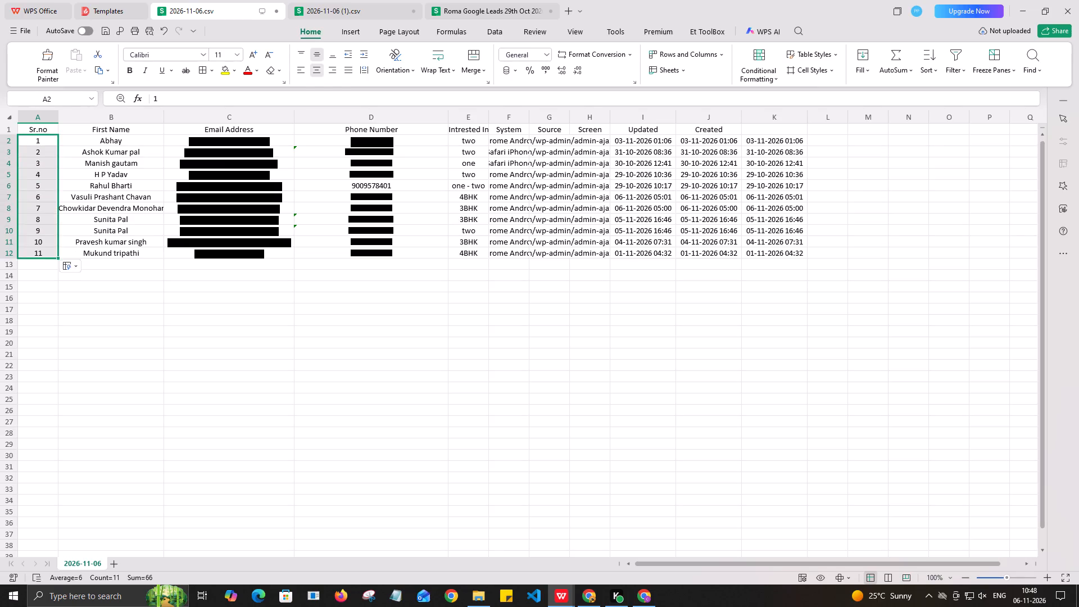
left_click(90, 308)
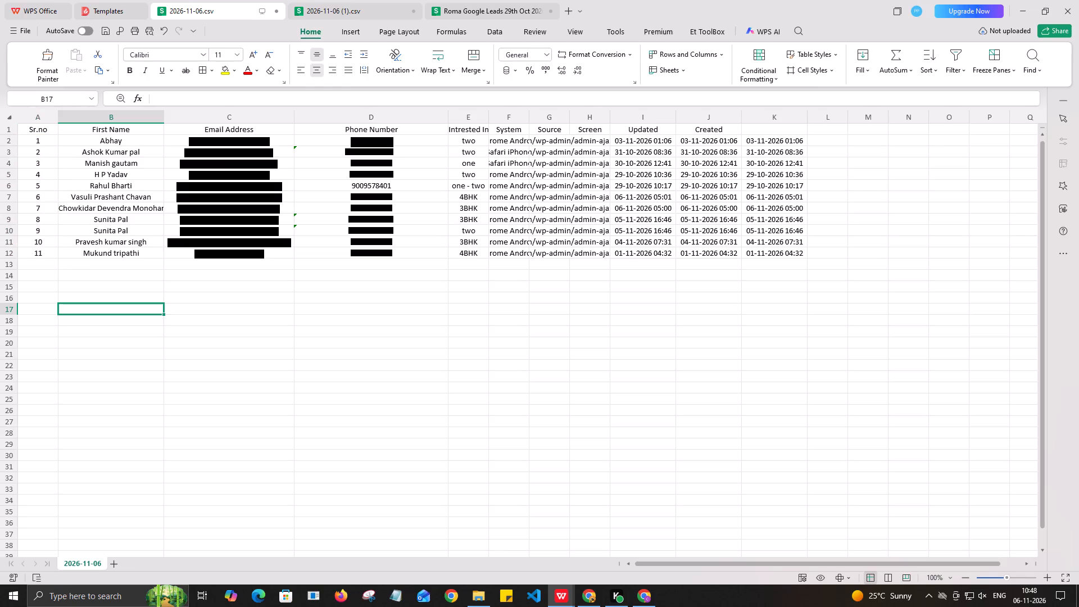
Delete columns F to K, from System through the unlabelled date column after Created.
left_click_drag(511, 120, 738, 124)
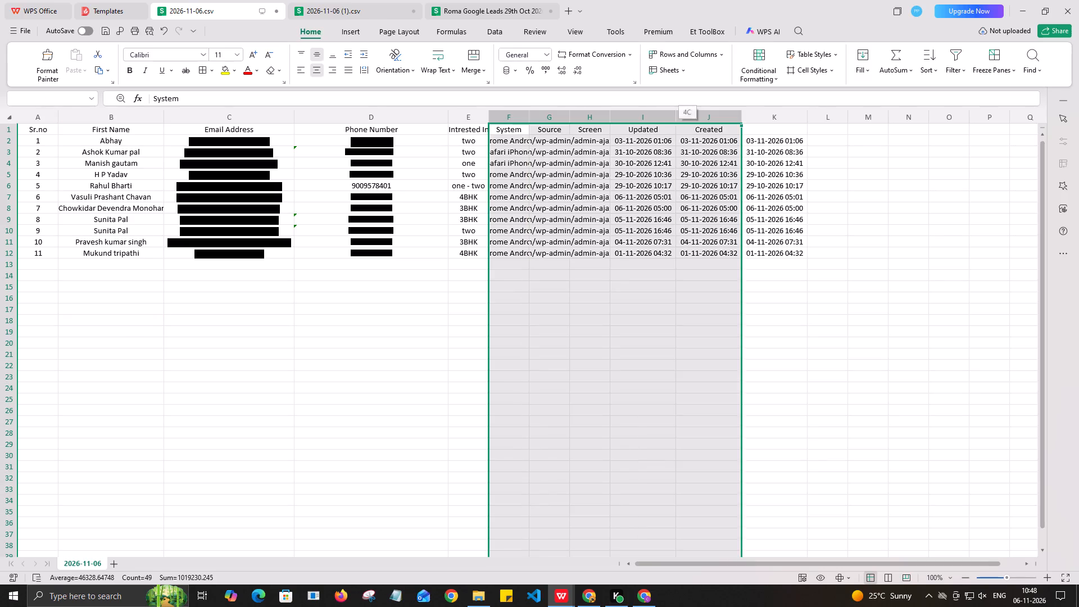
left_click_drag(738, 124, 782, 125)
right_click(778, 121)
left_click(810, 160)
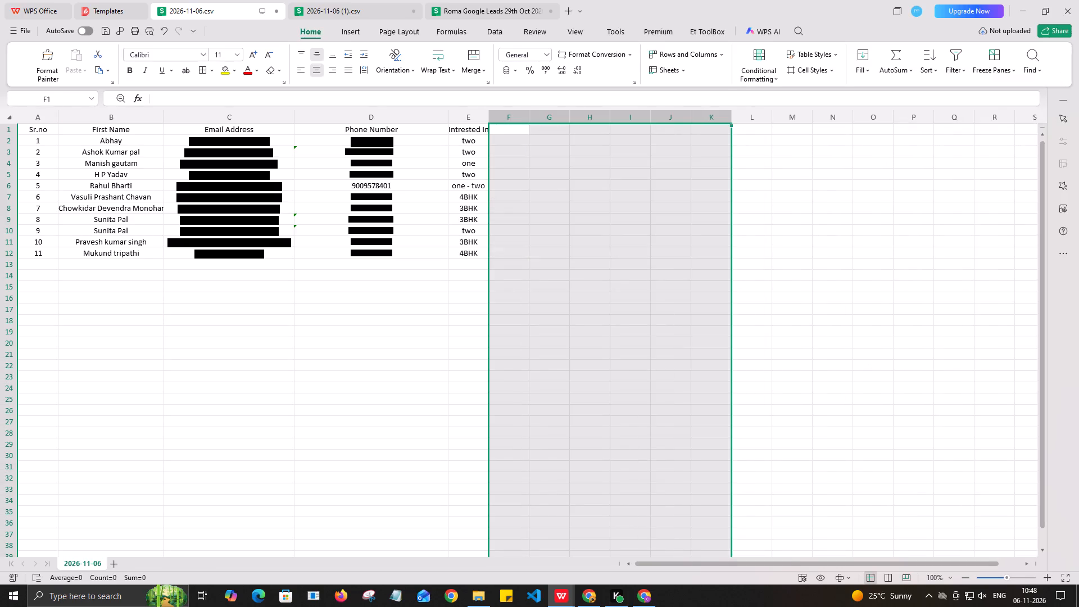
left_click(452, 314)
Fill the header row cells A1 to E1 with yellow.
left_click_drag(478, 128, 0, 128)
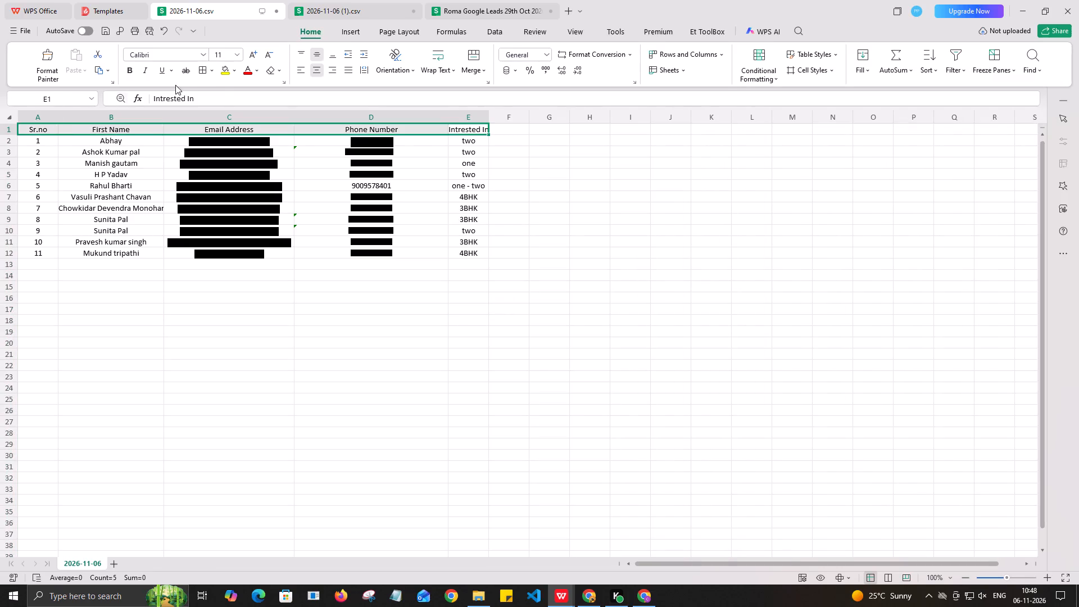
left_click(221, 74)
left_click(250, 269)
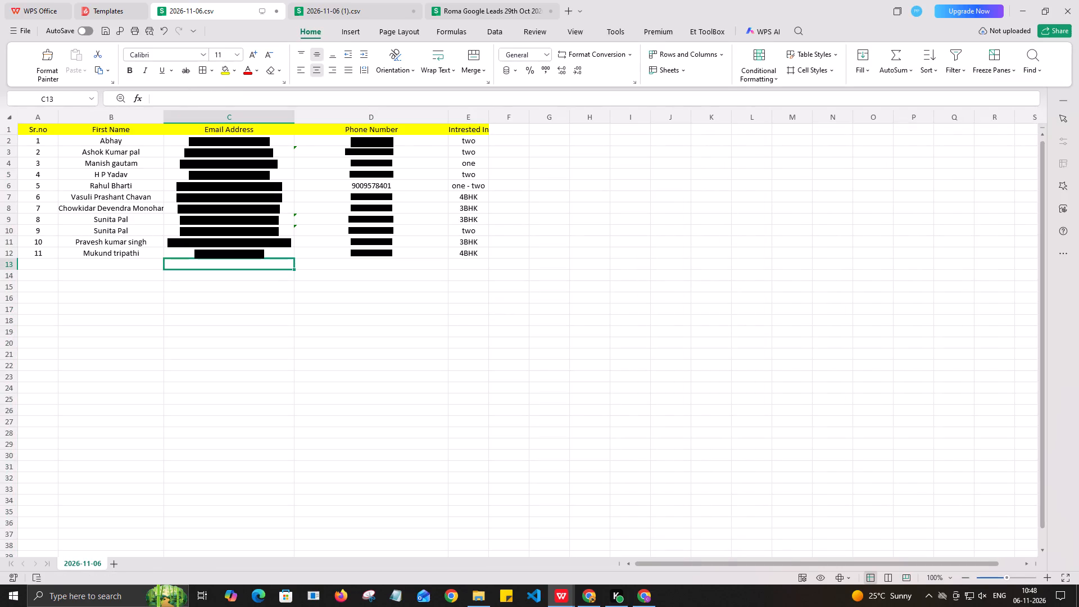
Apply borders to all cells of the lead table, A1 to E12.
left_click_drag(472, 254, 0, 111)
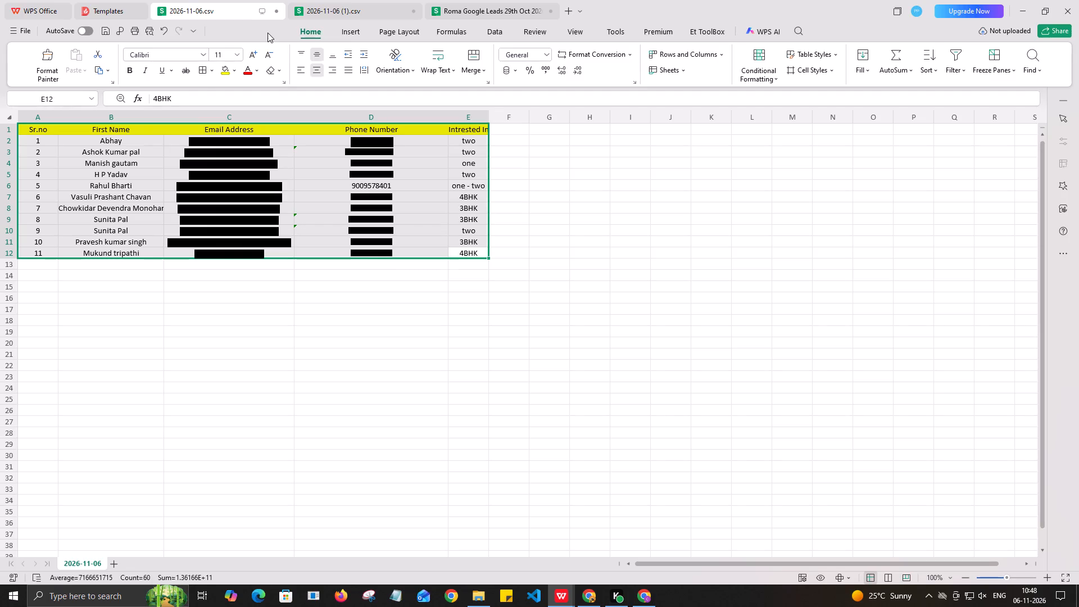
left_click(201, 75)
left_click(608, 183)
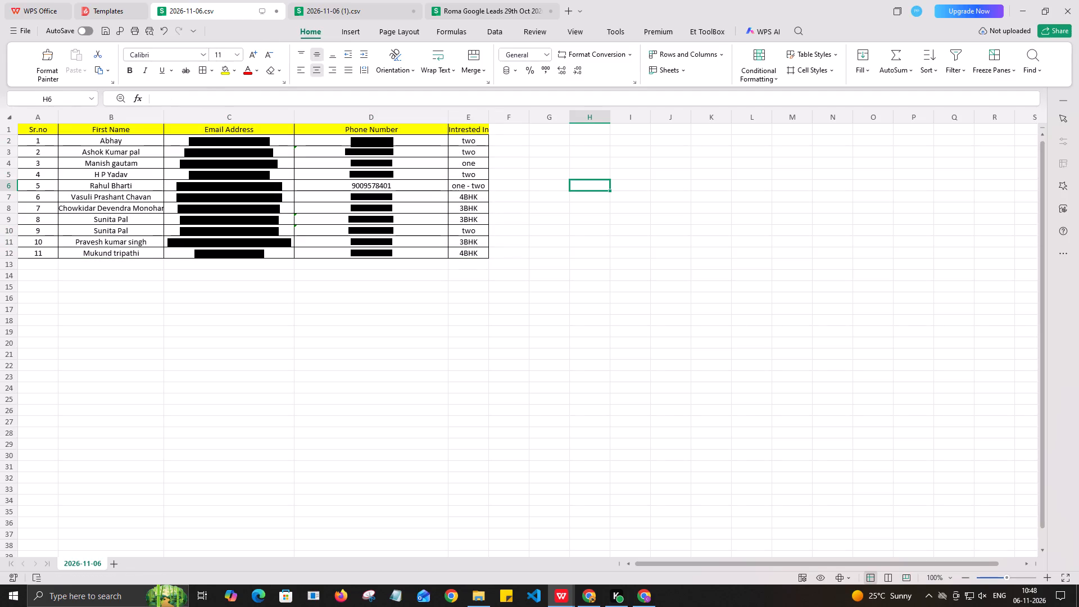
Enter 2BHK in the Intrested In cell E2 and copy it to cells E3 to E5.
left_click(473, 143)
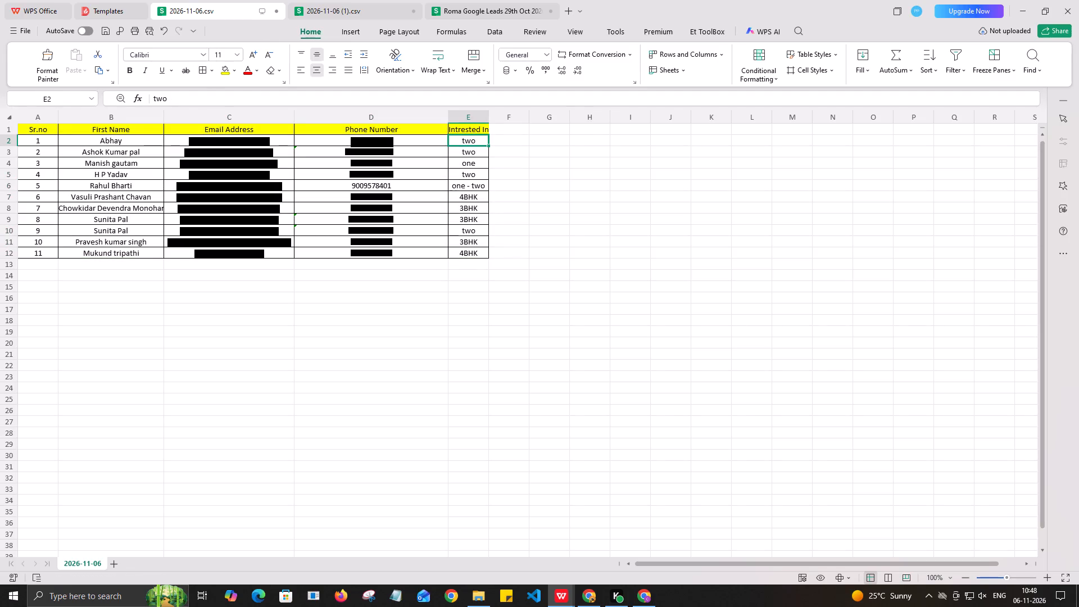
key("2")
type("BHK")
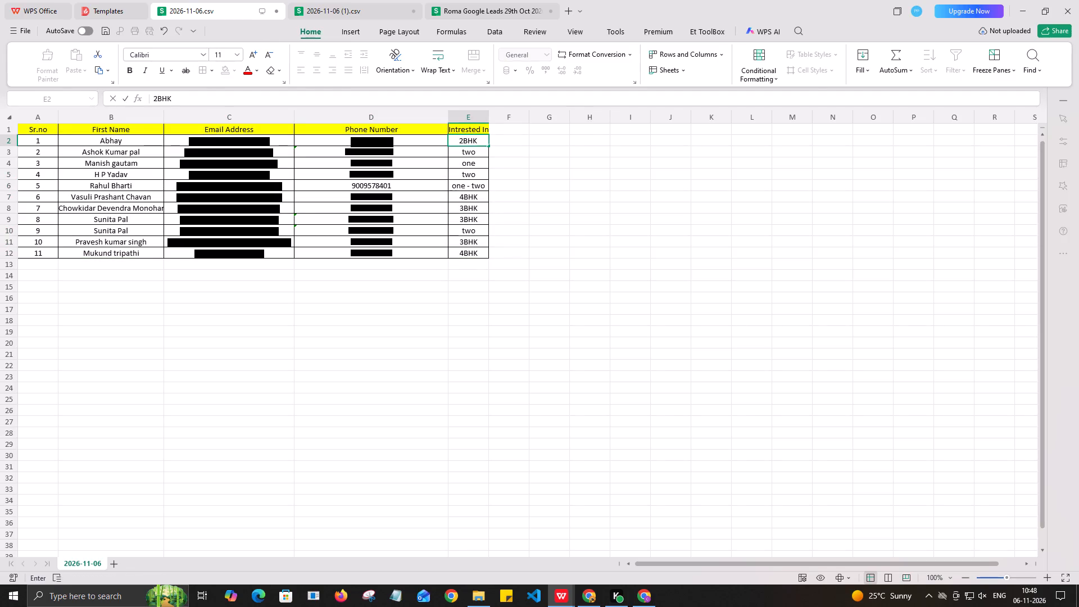
key("Return")
key("Up")
key("ctrl+c")
key("Down")
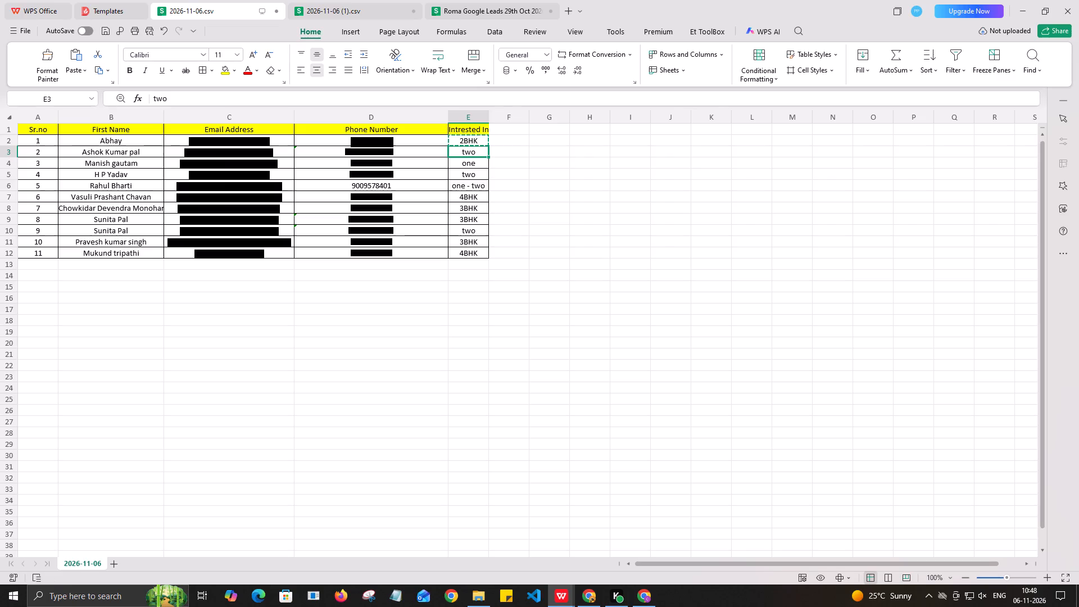
key("shift+Down")
key("shift+Down")
key("ctrl+v")
key("Down")
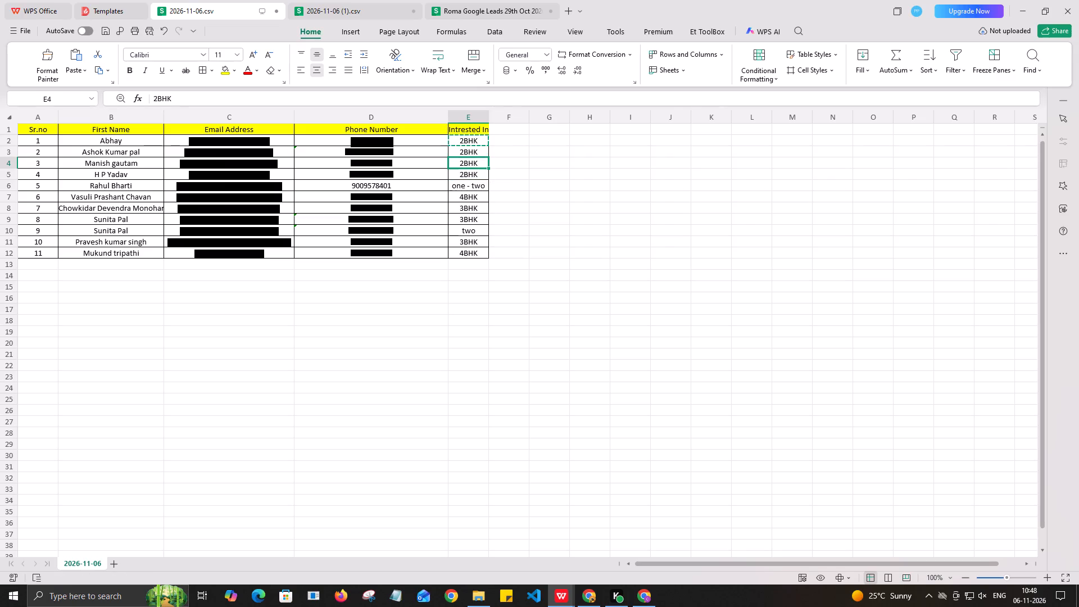
Replace the Intrested In entries in cells E6 and E10 with the copied 2BHK value.
key("Down")
key("Down")
key("Down")
key("Up")
key("ctrl+v")
key("Down")
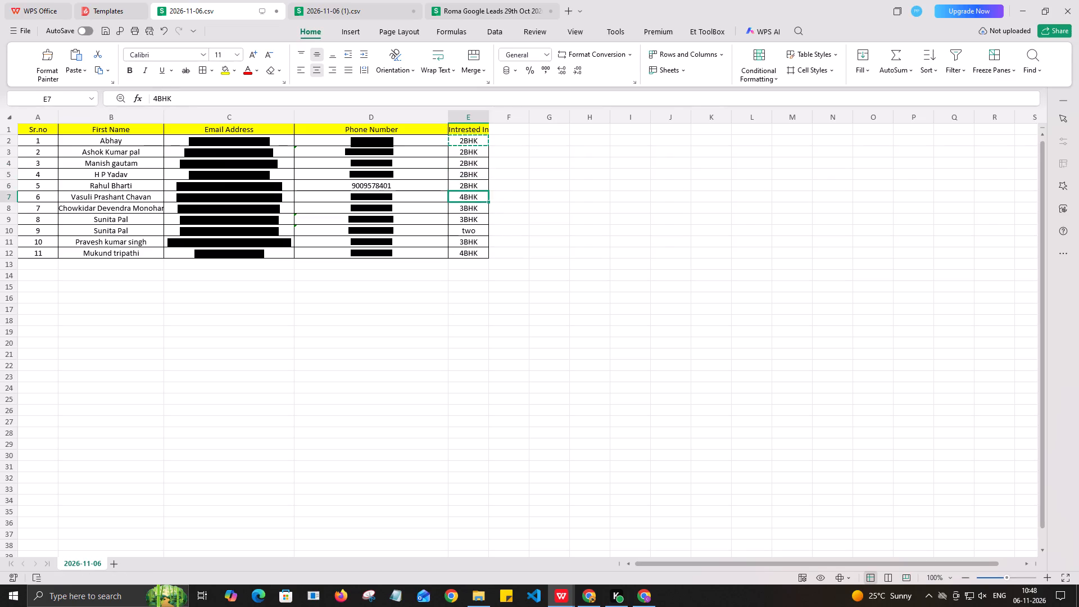
key("Down")
key("Down")
key("Down")
key("ctrl+v")
key("Down")
key("Down")
key("Down")
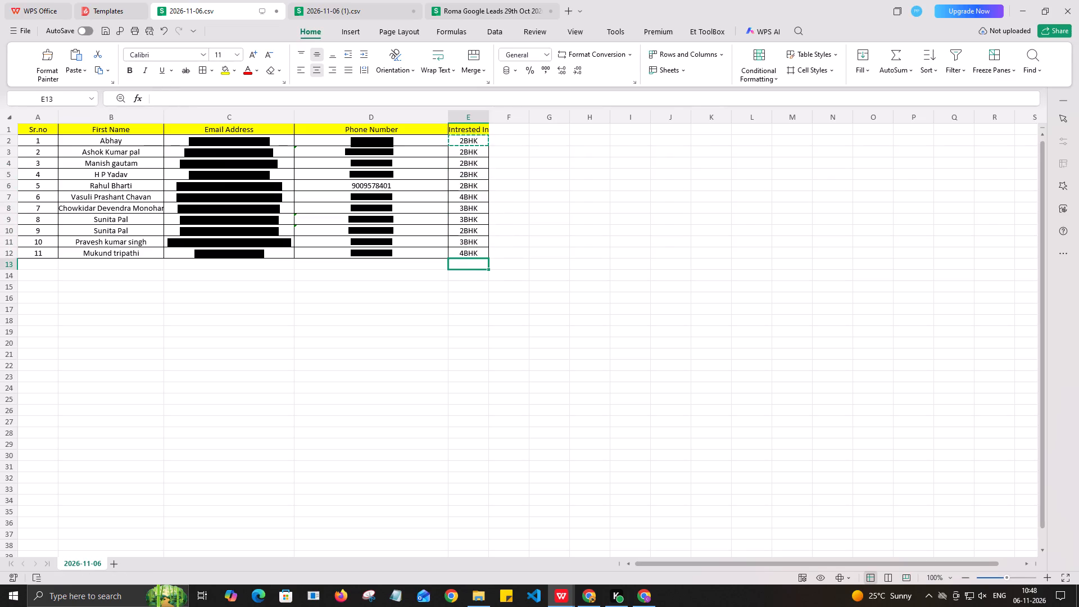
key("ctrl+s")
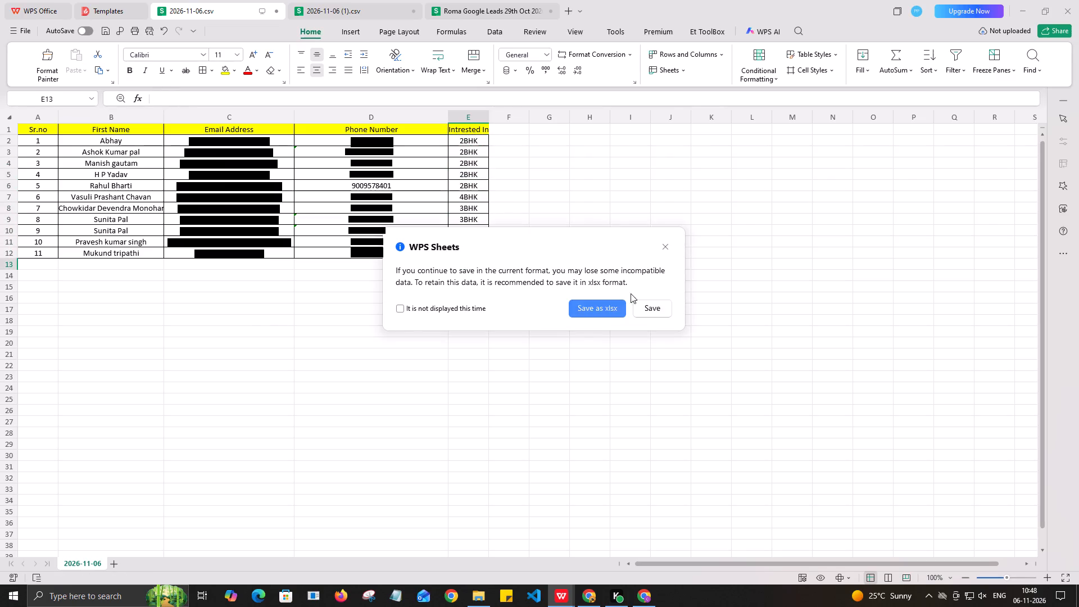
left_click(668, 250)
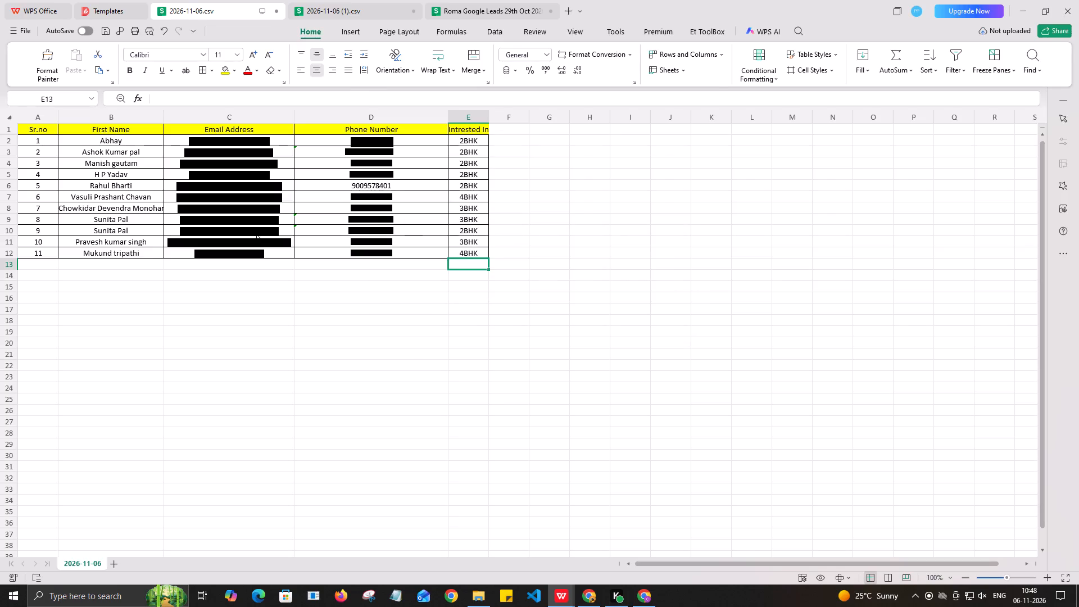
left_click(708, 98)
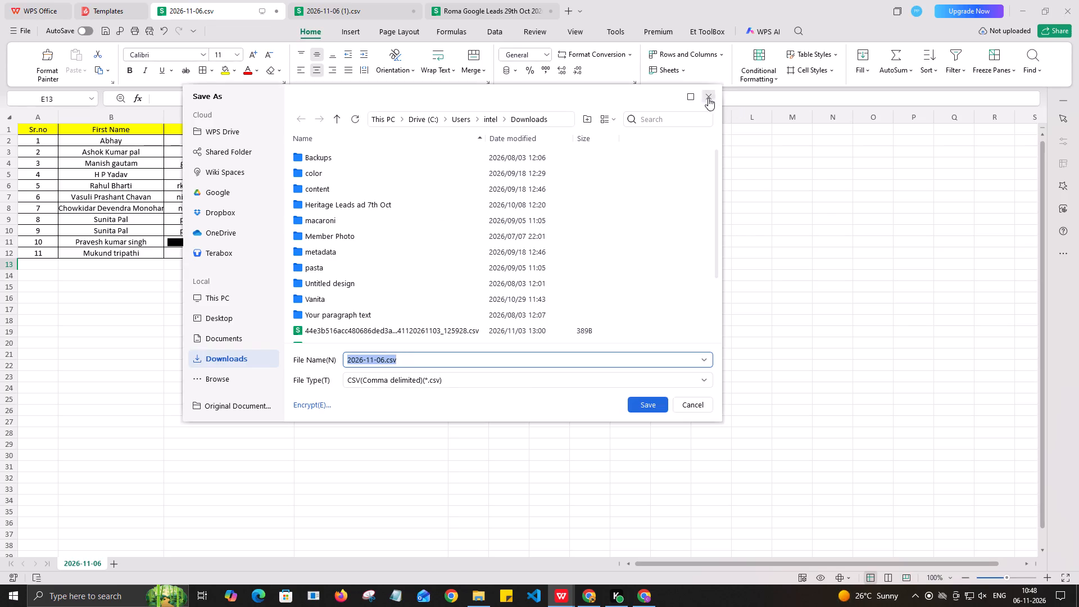
Save a copy of the lead sheet in Downloads as a Microsoft Excel workbook named Roma Google Leads 6th Nov 2026.xlsx.
left_click(17, 30)
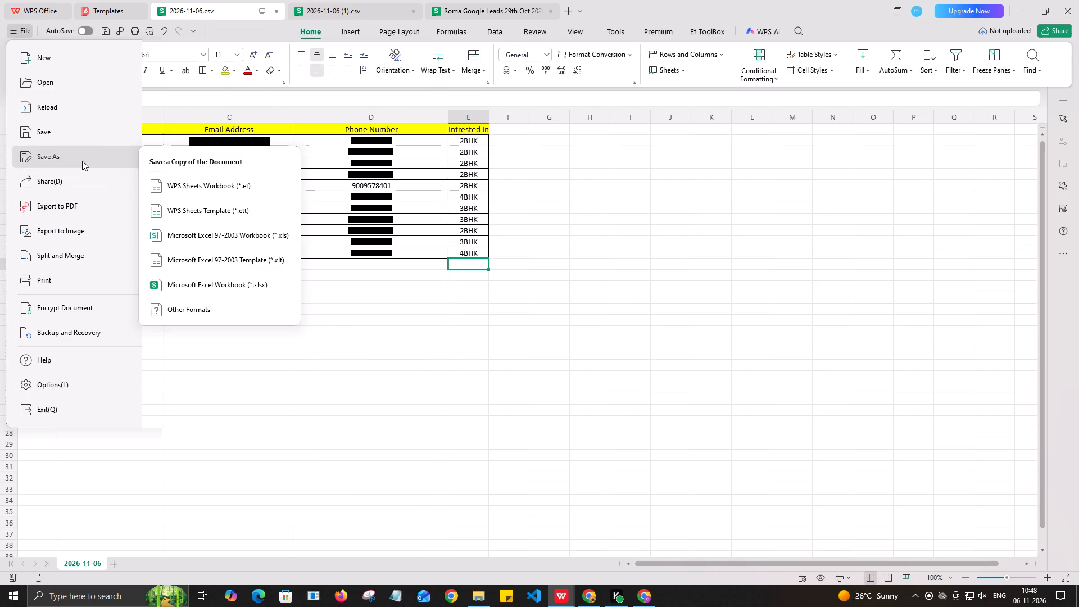
left_click(206, 283)
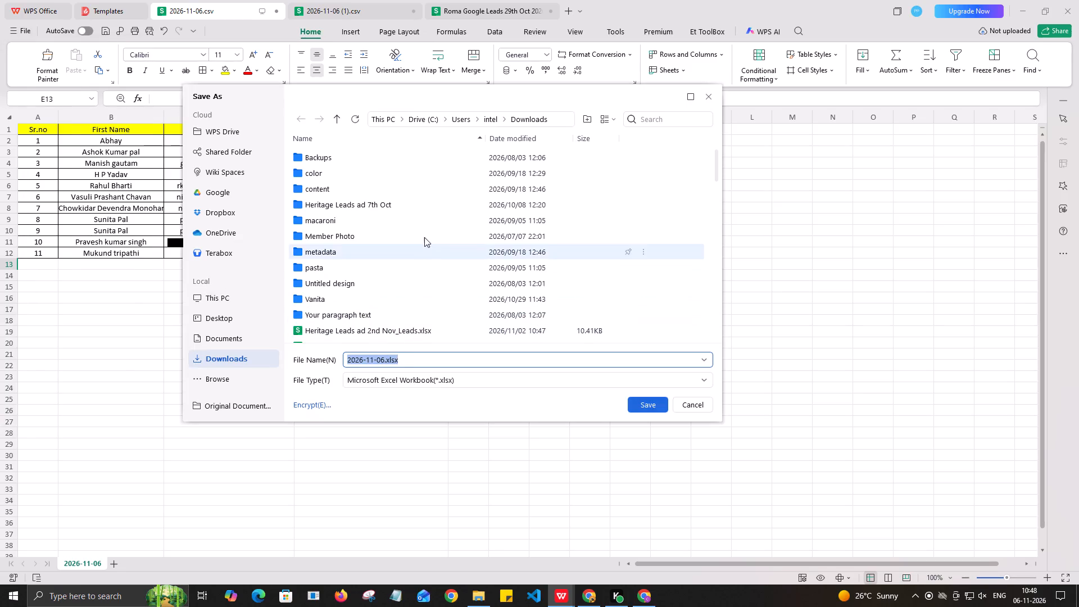
scroll(425, 246, "down", 1)
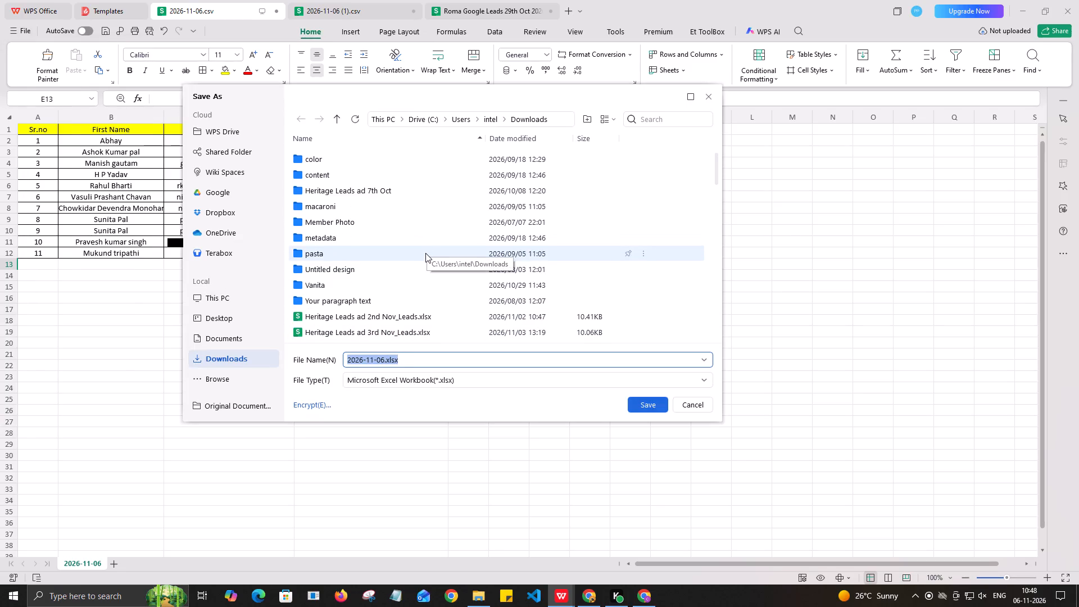
scroll(425, 253, "down", 2)
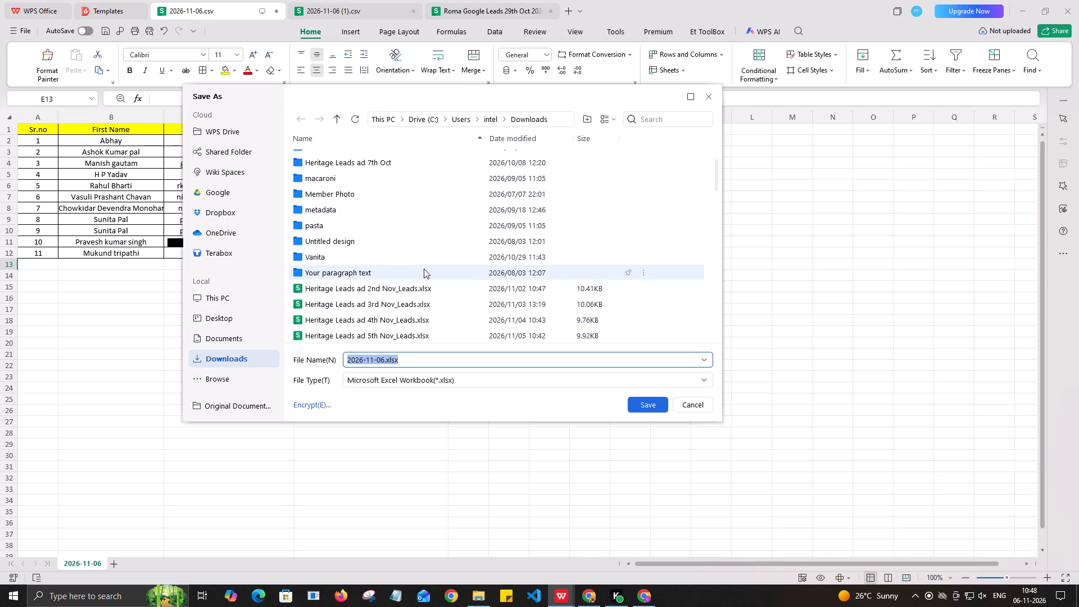
scroll(424, 269, "down", 3)
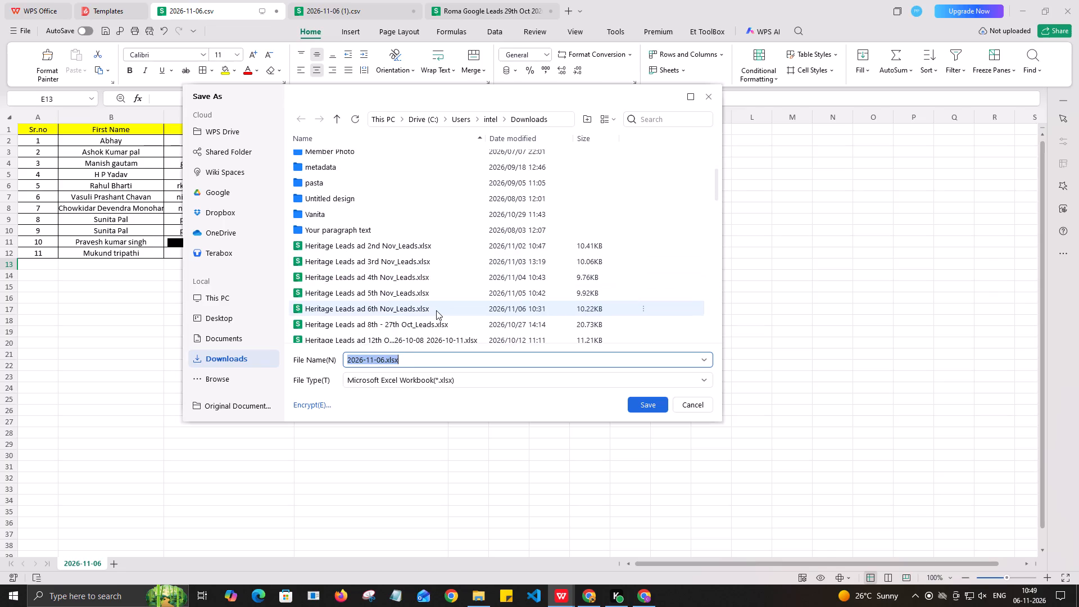
scroll(419, 308, "down", 6)
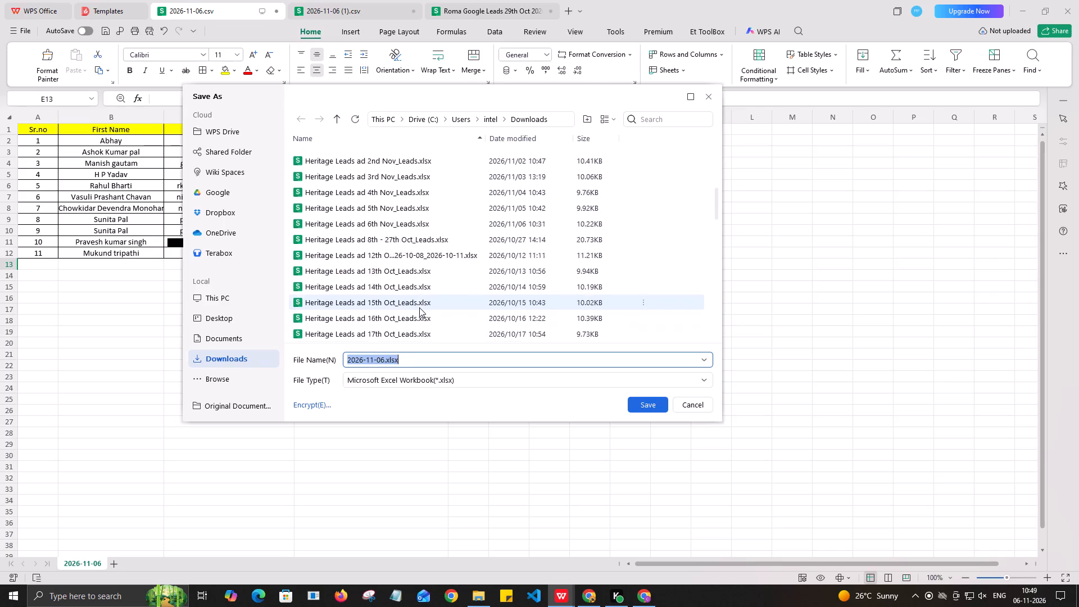
scroll(419, 307, "down", 16)
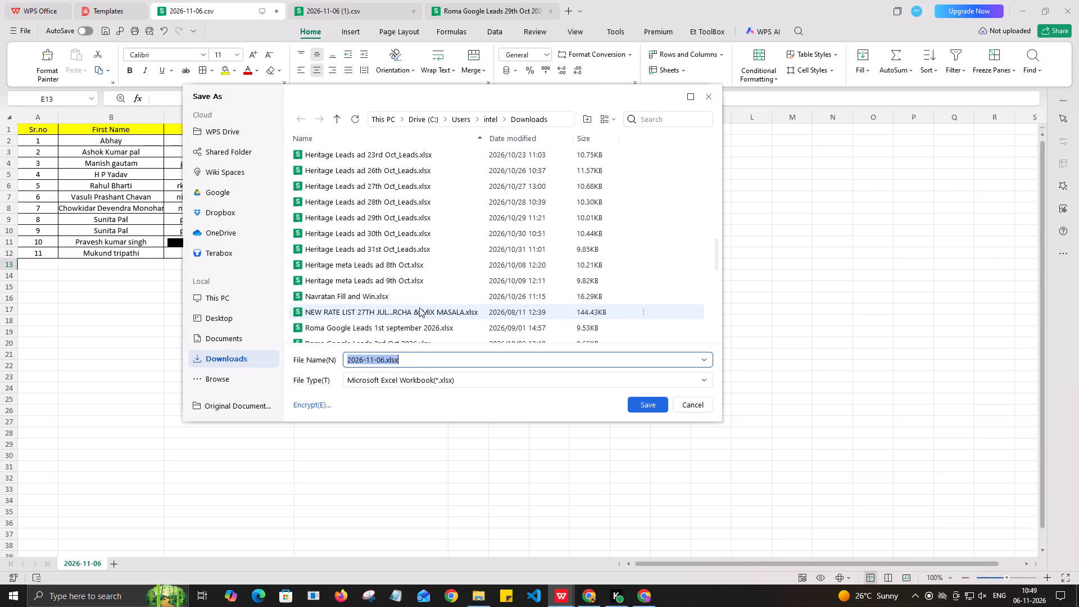
scroll(404, 312, "down", 1)
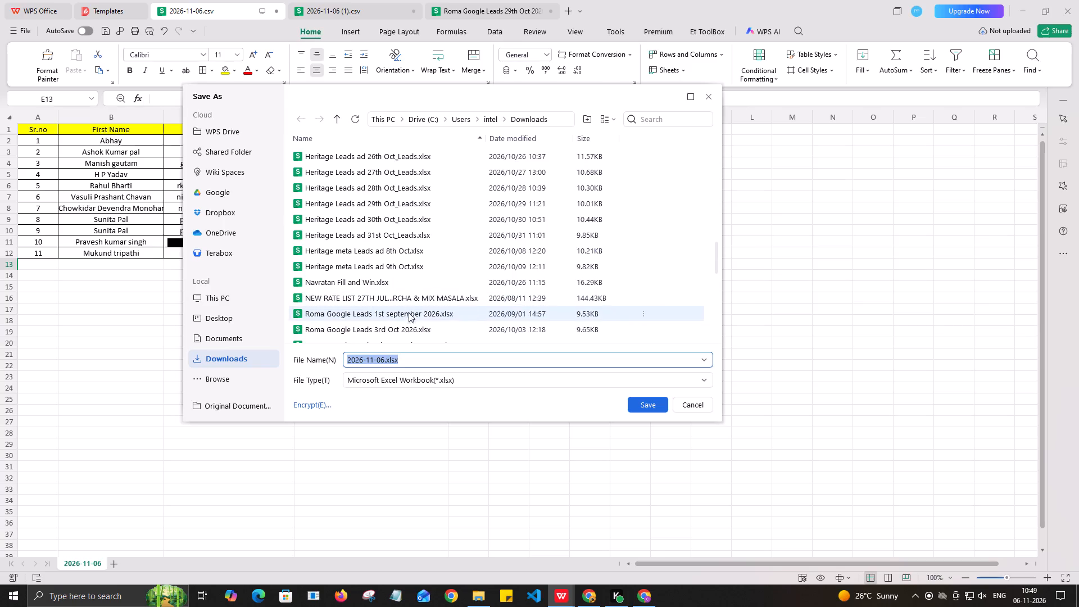
scroll(395, 326, "down", 3)
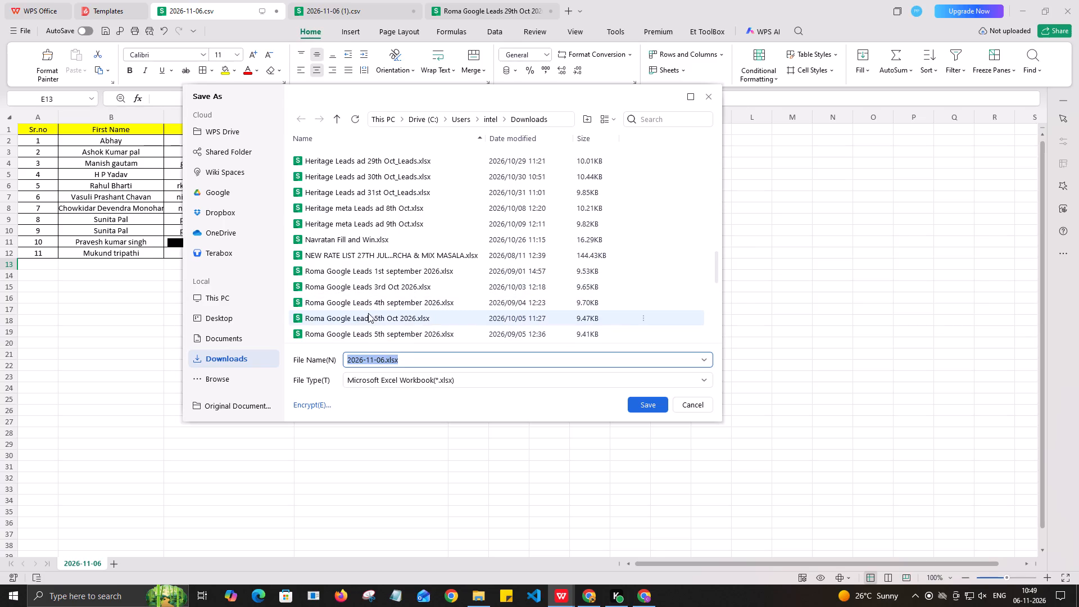
left_click(372, 298)
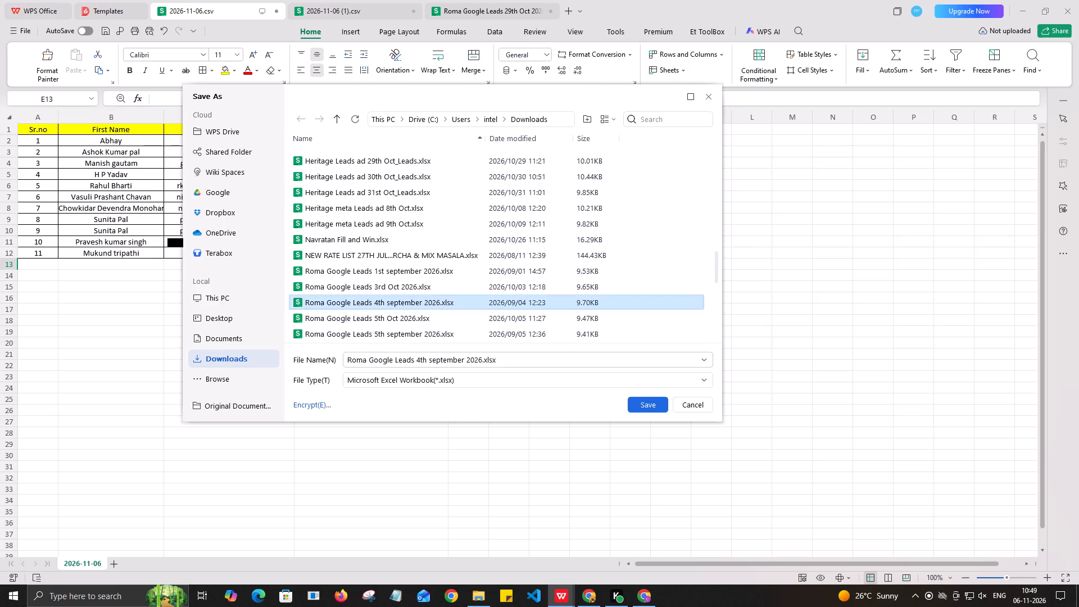
left_click(420, 360)
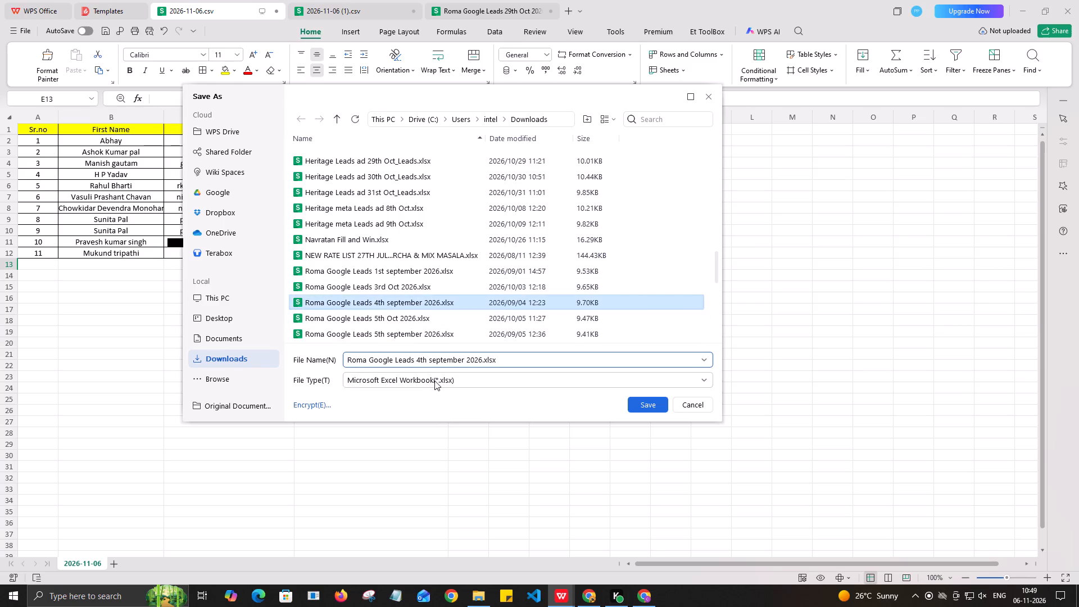
key("BackSpace")
key("6")
left_click_drag(430, 361, 465, 365)
type("Nov")
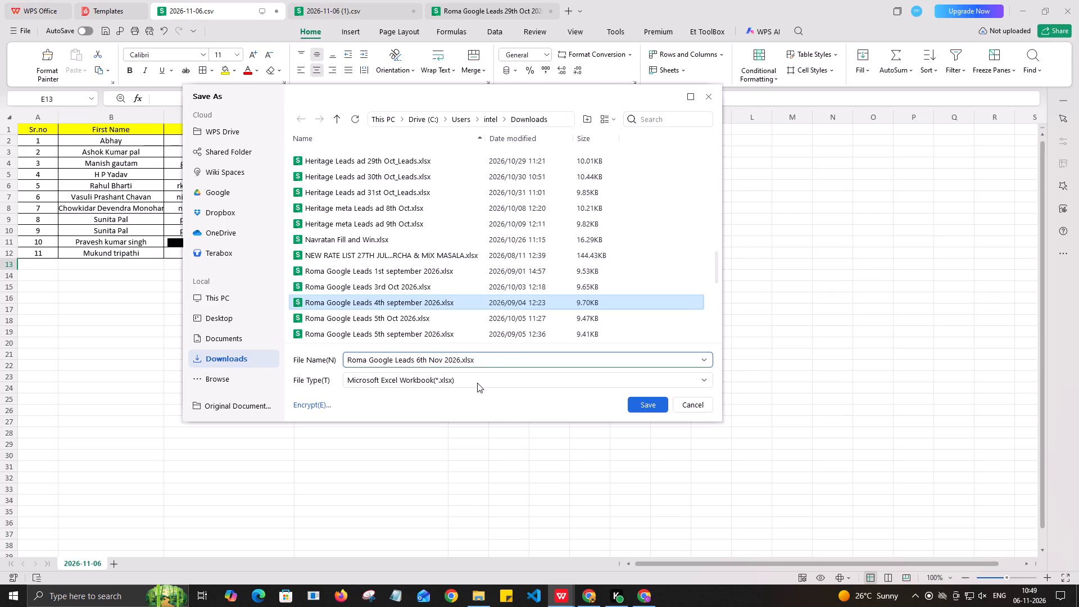
left_click(660, 401)
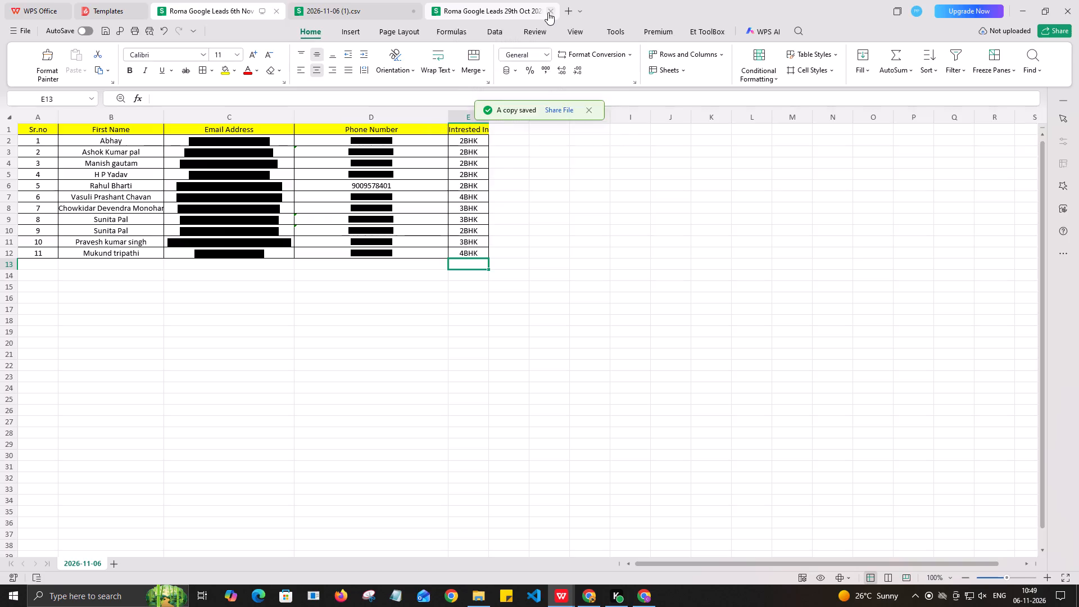
Close the Roma Google Leads 29th Oct workbook and 2026-11-06 (1).csv without saving, keeping the 6th Nov workbook open.
left_click(548, 12)
left_click(574, 302)
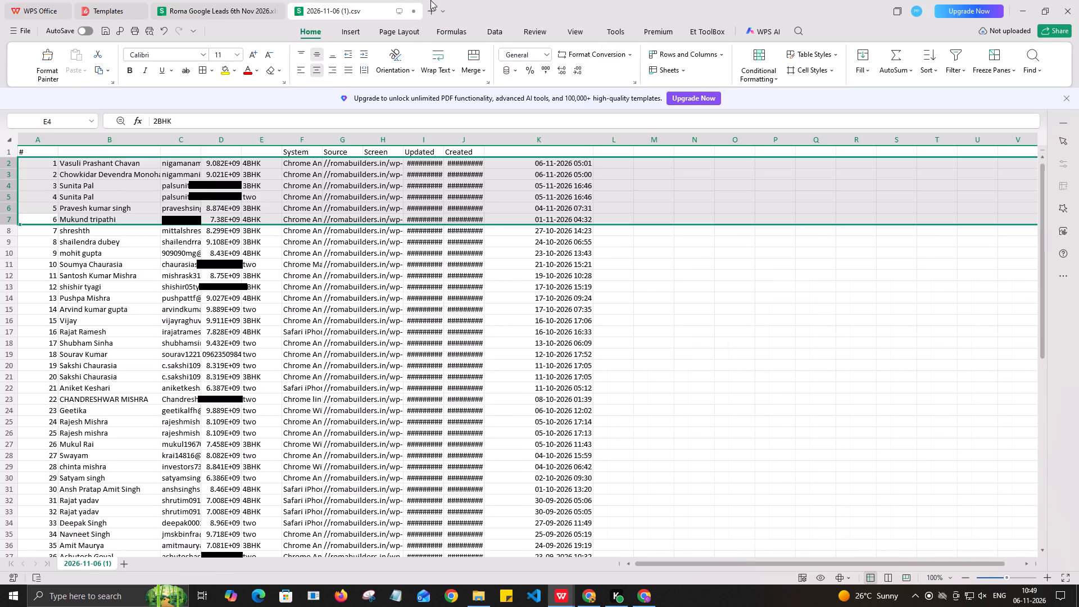
left_click(413, 9)
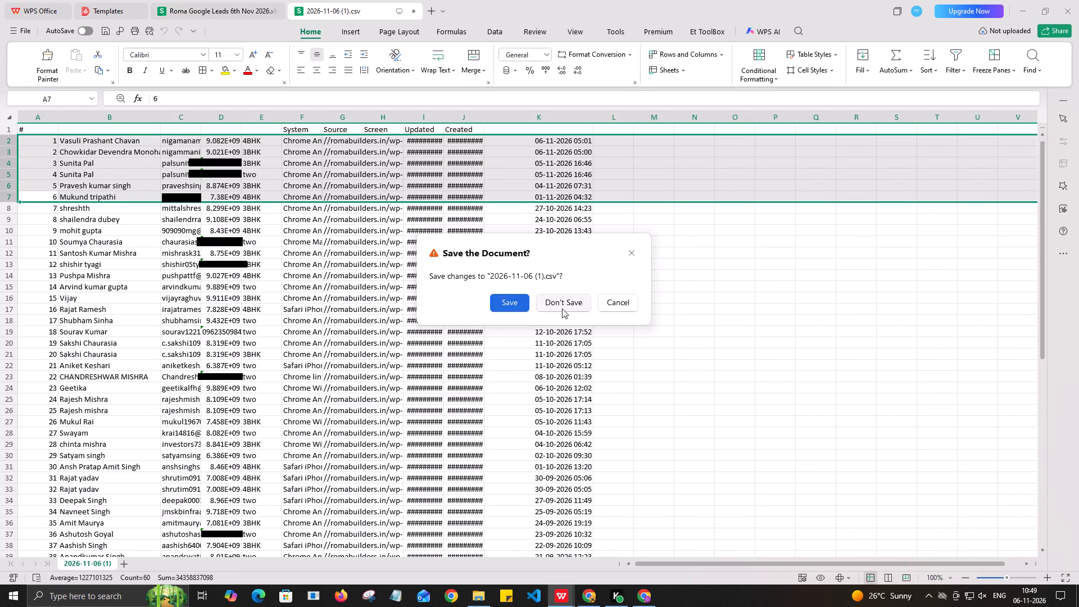
left_click(562, 309)
left_click(233, 4)
left_click(811, 197)
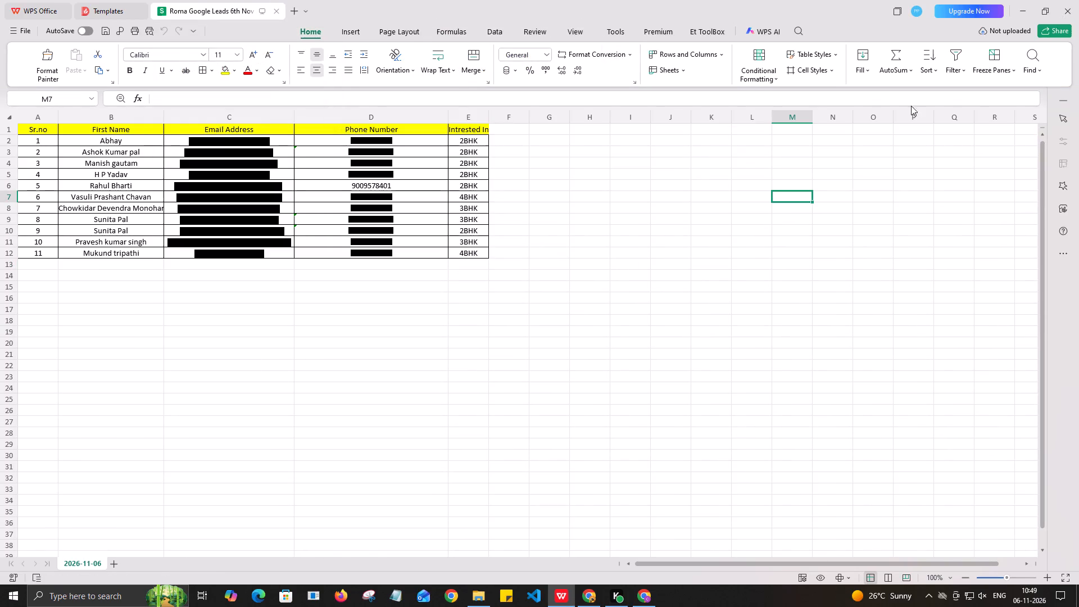
Close the WPS Office window holding the Roma Google Leads 6th Nov workbook and return to the Downloads folder.
left_click(1063, 0)
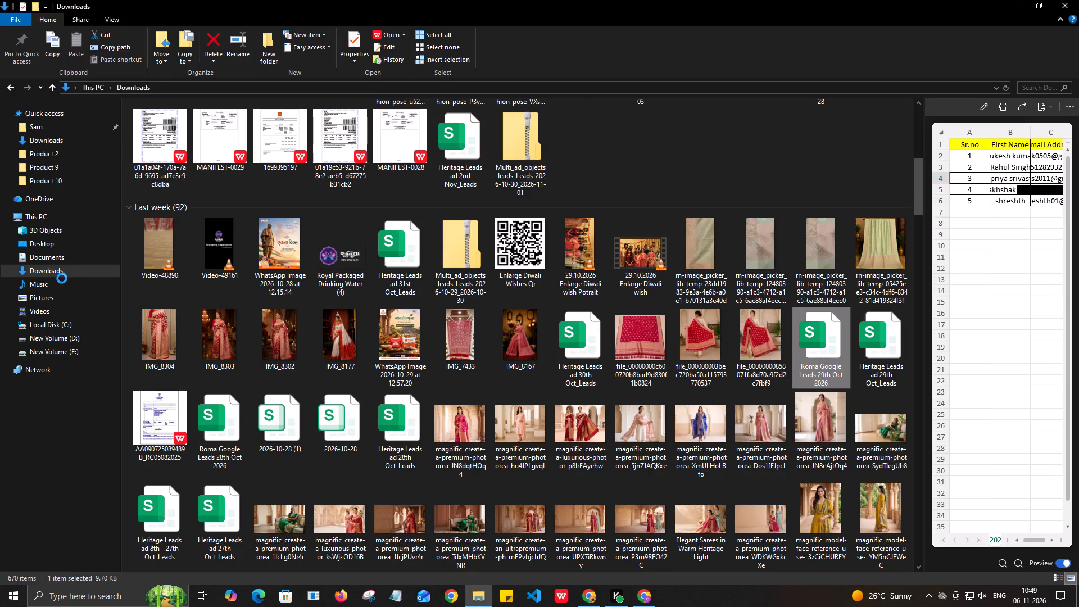
scroll(294, 223, "up", 3)
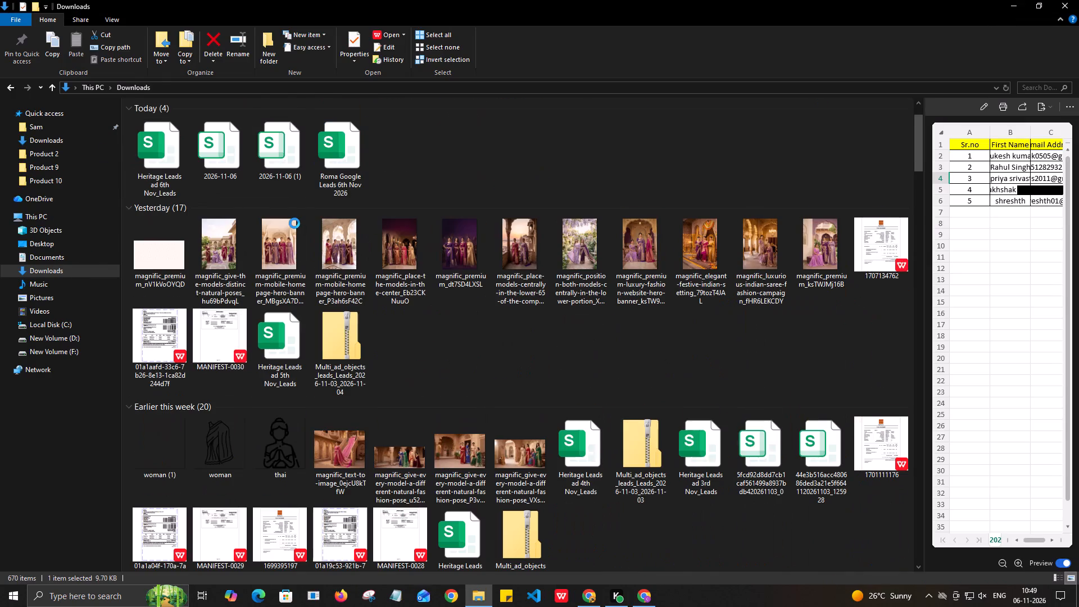
scroll(294, 223, "up", 5)
left_click(51, 272)
left_click(51, 272)
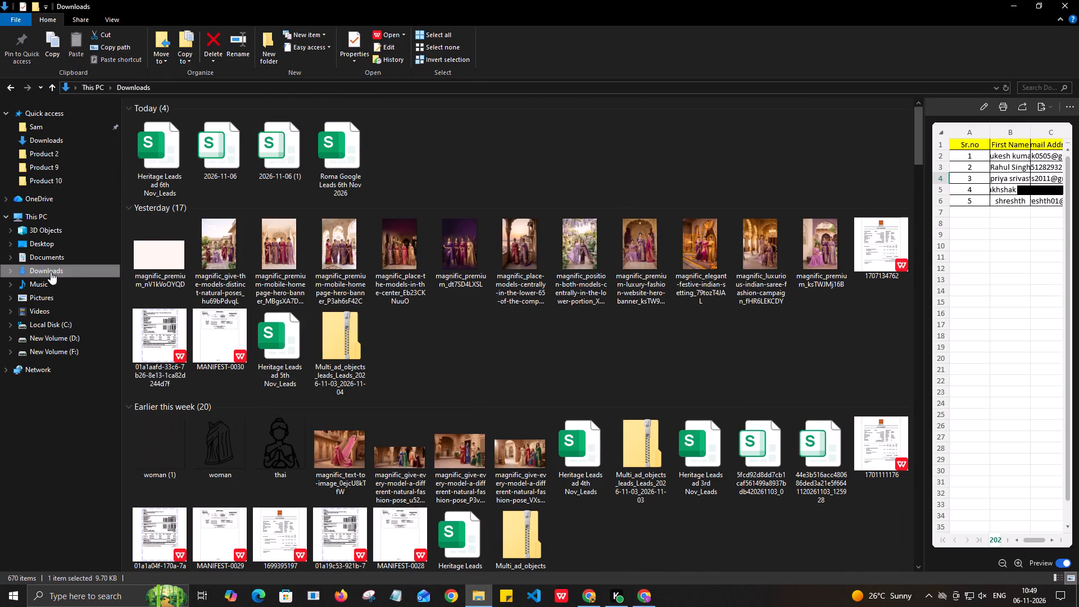
left_click(217, 147)
left_click(276, 148, "shift")
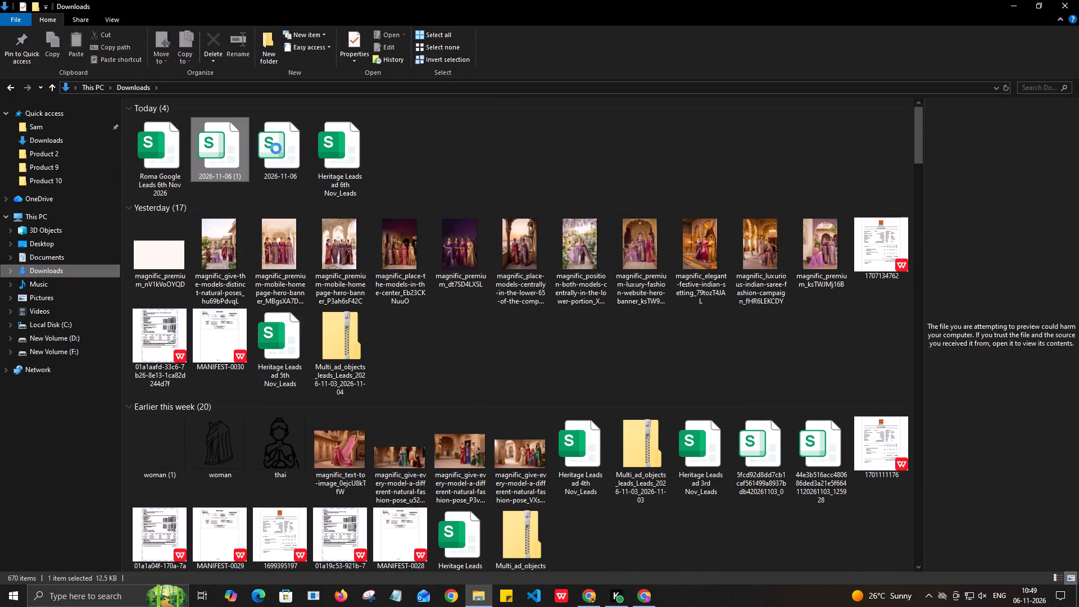